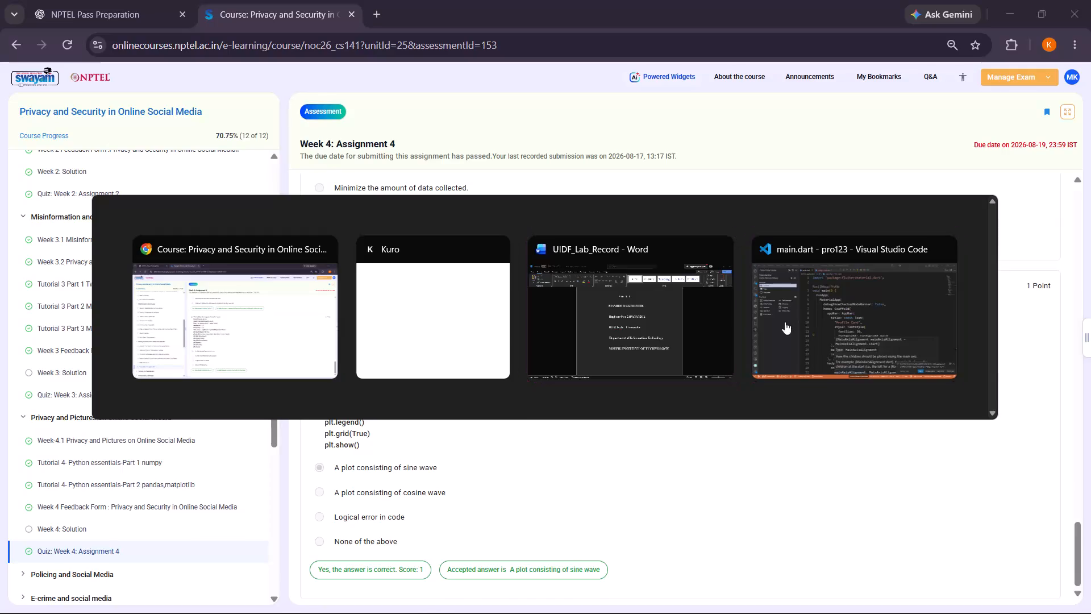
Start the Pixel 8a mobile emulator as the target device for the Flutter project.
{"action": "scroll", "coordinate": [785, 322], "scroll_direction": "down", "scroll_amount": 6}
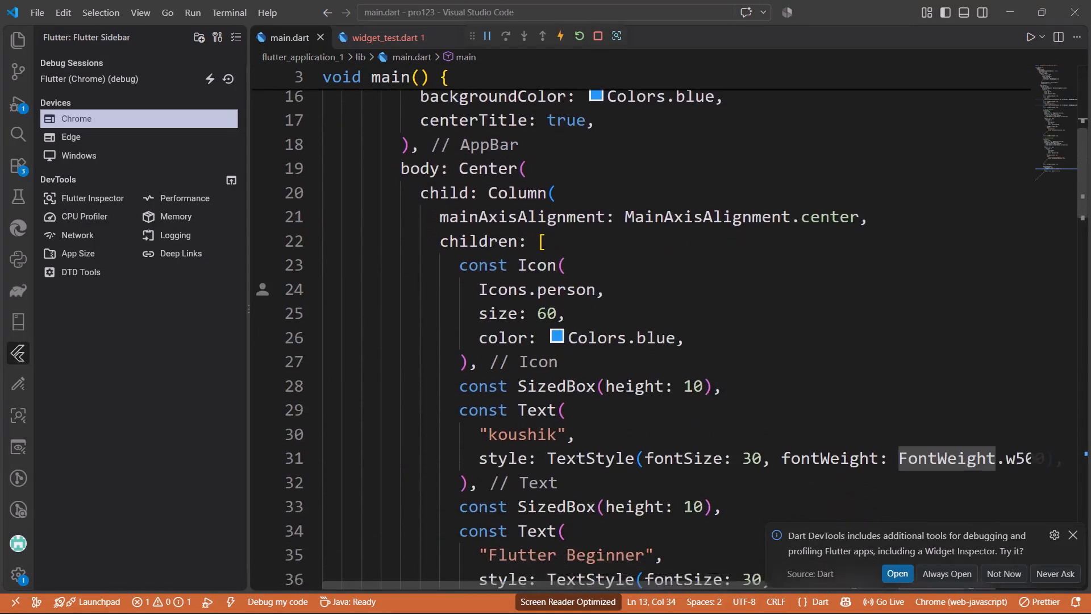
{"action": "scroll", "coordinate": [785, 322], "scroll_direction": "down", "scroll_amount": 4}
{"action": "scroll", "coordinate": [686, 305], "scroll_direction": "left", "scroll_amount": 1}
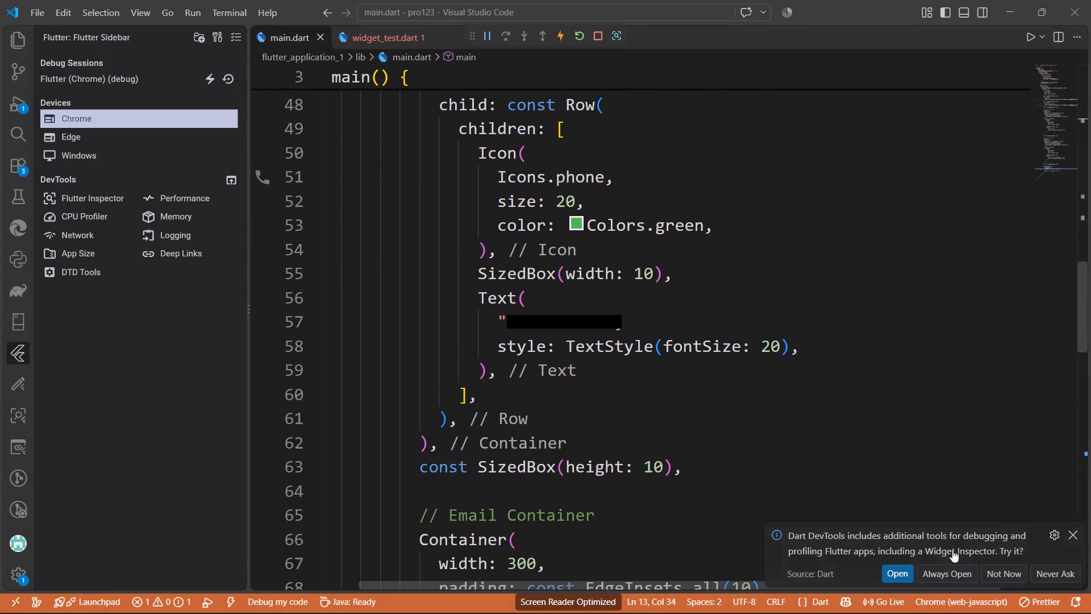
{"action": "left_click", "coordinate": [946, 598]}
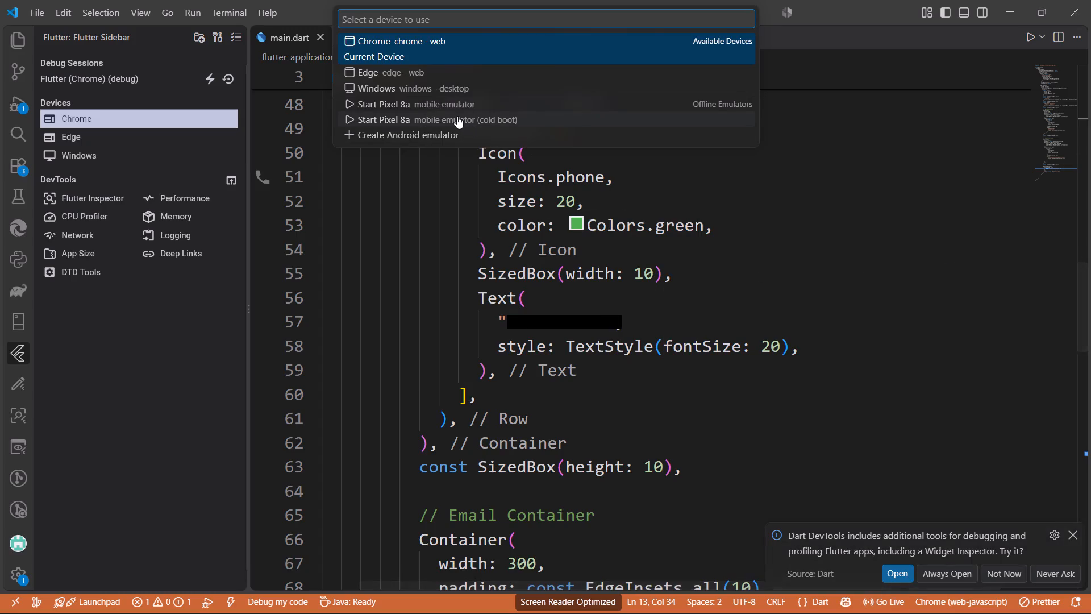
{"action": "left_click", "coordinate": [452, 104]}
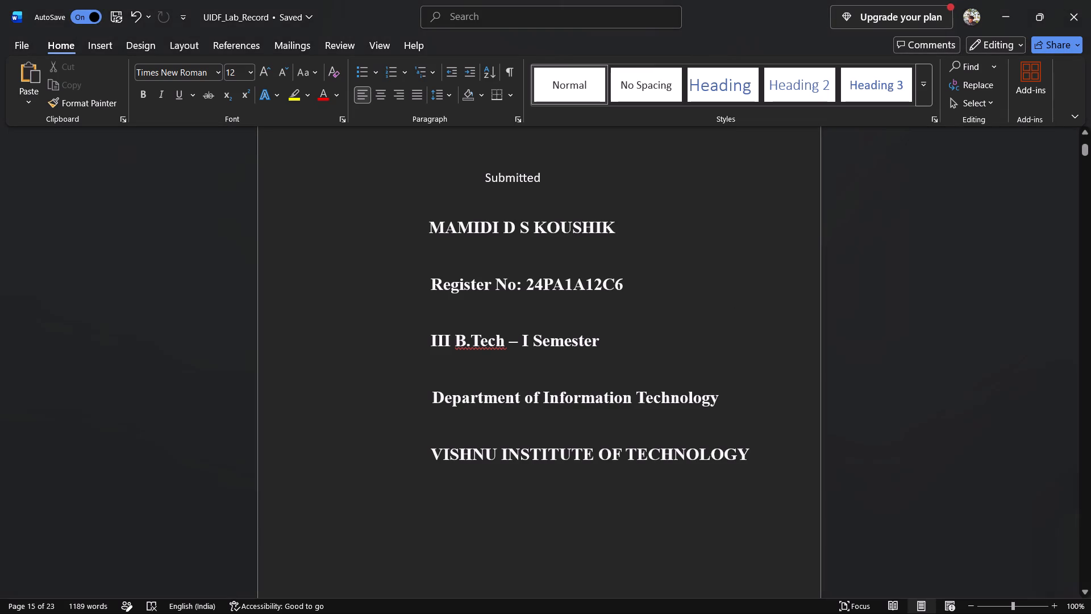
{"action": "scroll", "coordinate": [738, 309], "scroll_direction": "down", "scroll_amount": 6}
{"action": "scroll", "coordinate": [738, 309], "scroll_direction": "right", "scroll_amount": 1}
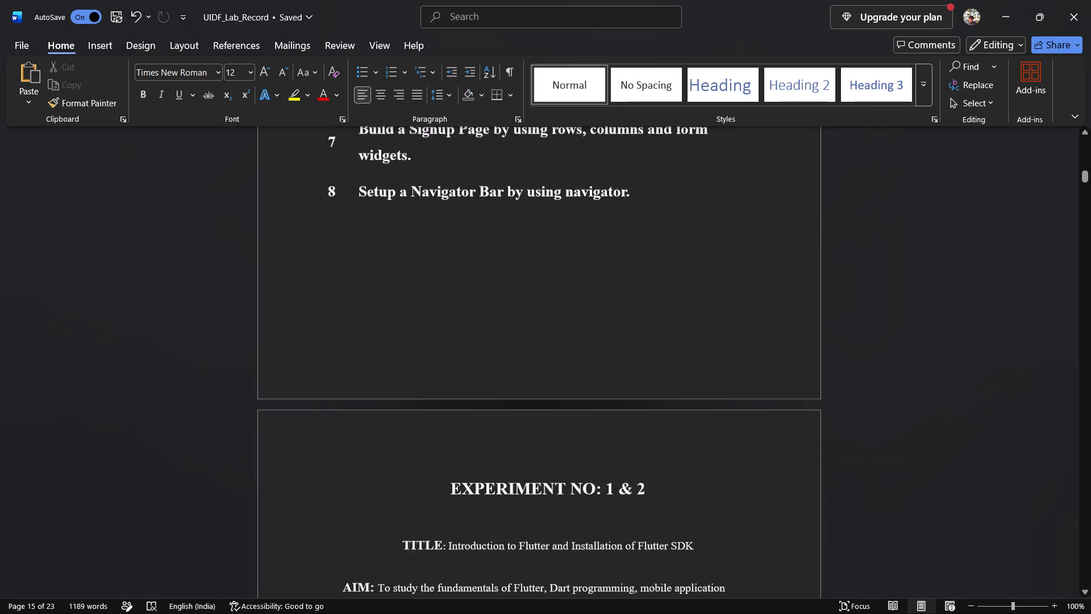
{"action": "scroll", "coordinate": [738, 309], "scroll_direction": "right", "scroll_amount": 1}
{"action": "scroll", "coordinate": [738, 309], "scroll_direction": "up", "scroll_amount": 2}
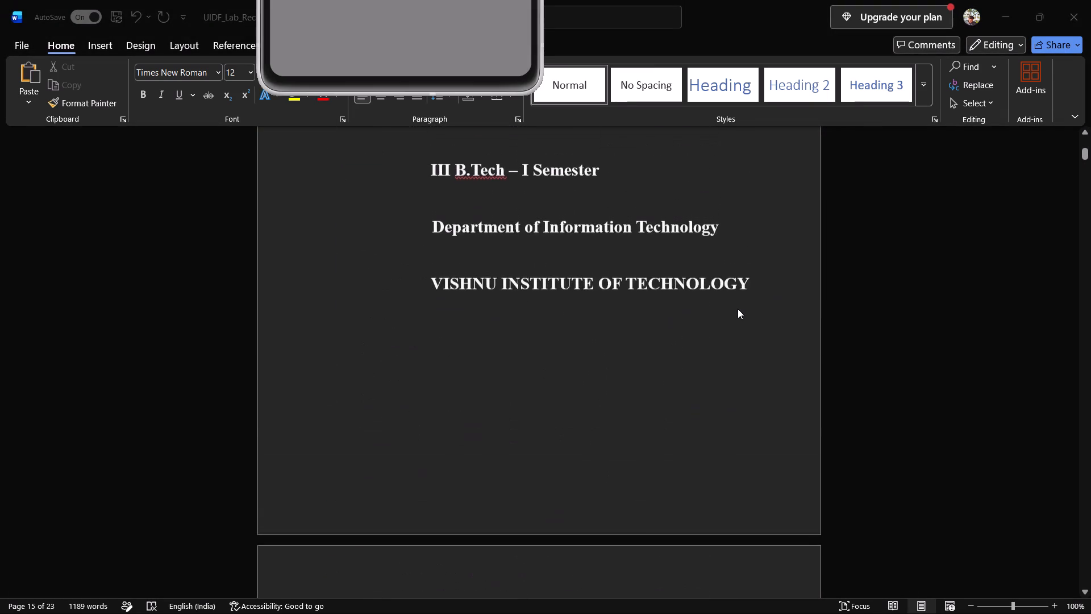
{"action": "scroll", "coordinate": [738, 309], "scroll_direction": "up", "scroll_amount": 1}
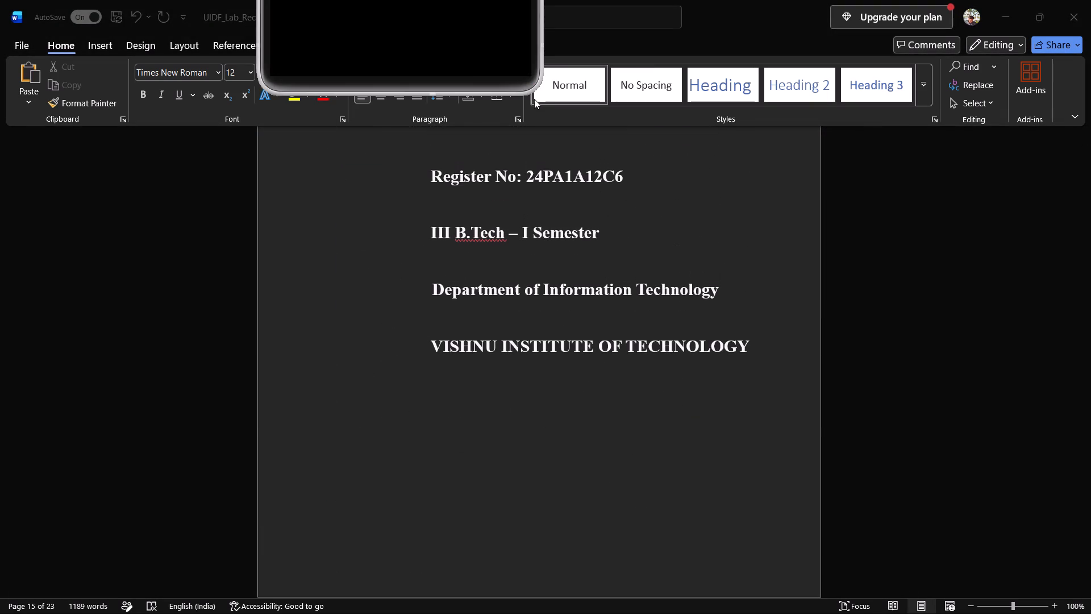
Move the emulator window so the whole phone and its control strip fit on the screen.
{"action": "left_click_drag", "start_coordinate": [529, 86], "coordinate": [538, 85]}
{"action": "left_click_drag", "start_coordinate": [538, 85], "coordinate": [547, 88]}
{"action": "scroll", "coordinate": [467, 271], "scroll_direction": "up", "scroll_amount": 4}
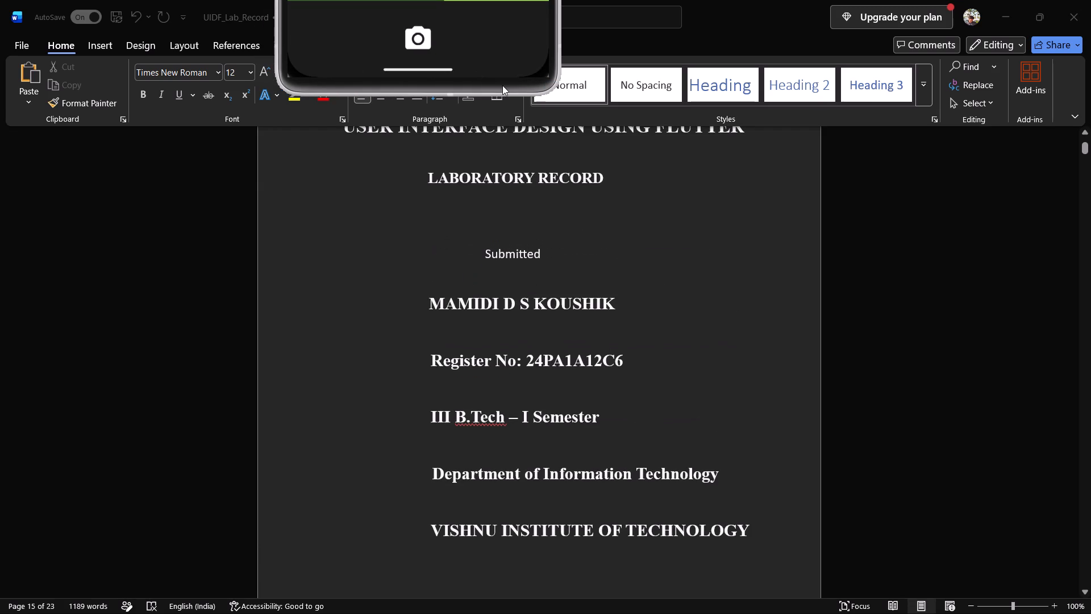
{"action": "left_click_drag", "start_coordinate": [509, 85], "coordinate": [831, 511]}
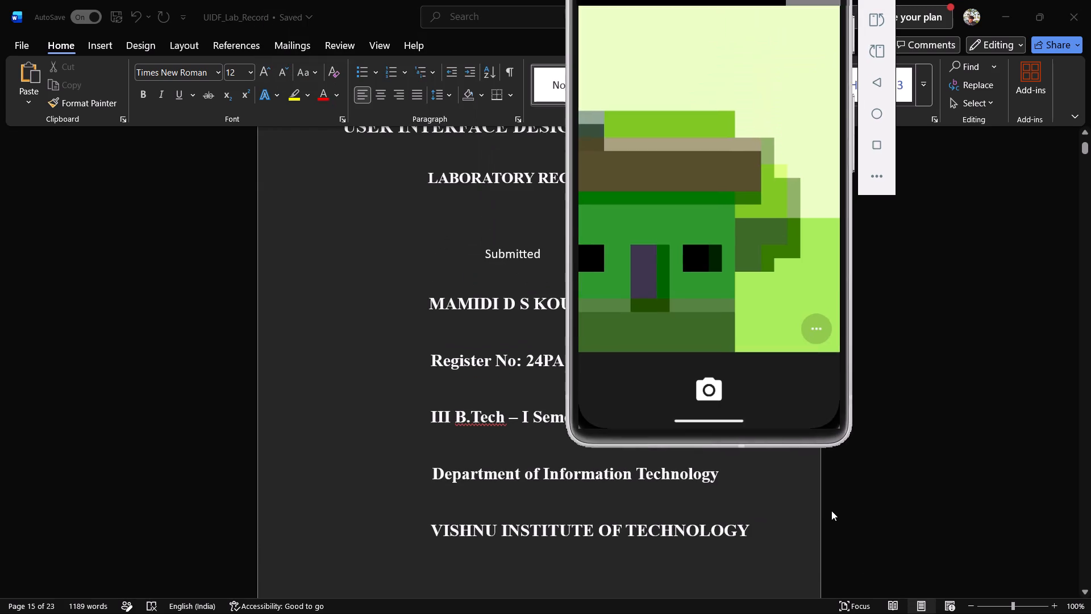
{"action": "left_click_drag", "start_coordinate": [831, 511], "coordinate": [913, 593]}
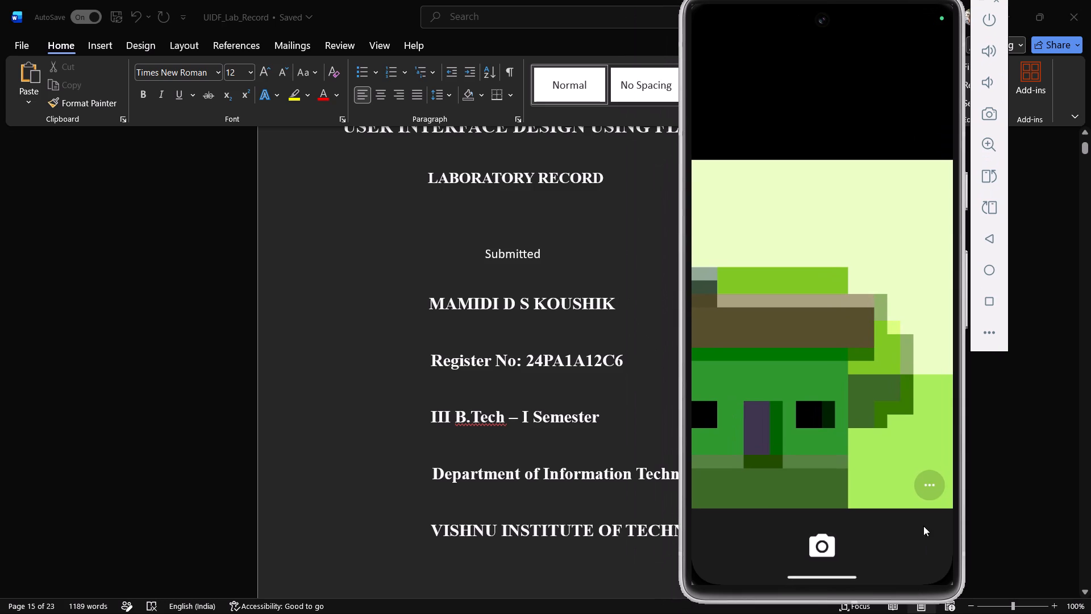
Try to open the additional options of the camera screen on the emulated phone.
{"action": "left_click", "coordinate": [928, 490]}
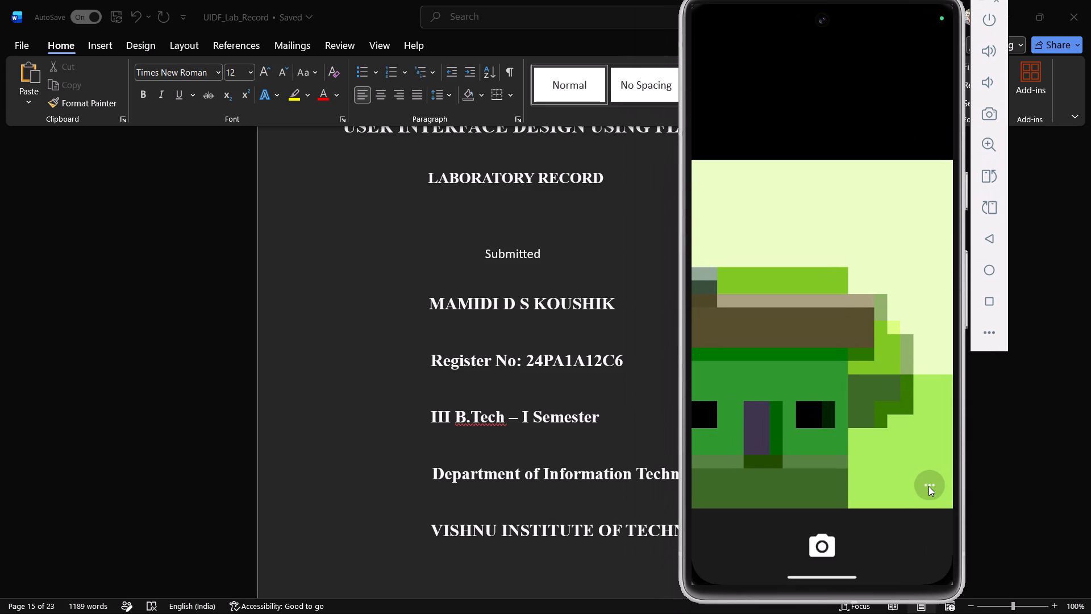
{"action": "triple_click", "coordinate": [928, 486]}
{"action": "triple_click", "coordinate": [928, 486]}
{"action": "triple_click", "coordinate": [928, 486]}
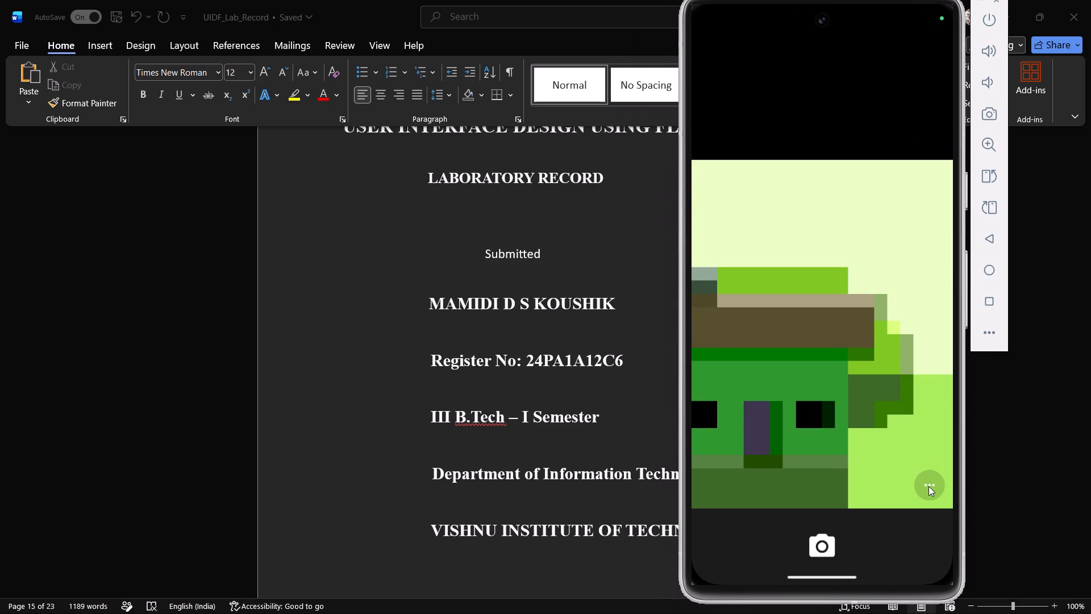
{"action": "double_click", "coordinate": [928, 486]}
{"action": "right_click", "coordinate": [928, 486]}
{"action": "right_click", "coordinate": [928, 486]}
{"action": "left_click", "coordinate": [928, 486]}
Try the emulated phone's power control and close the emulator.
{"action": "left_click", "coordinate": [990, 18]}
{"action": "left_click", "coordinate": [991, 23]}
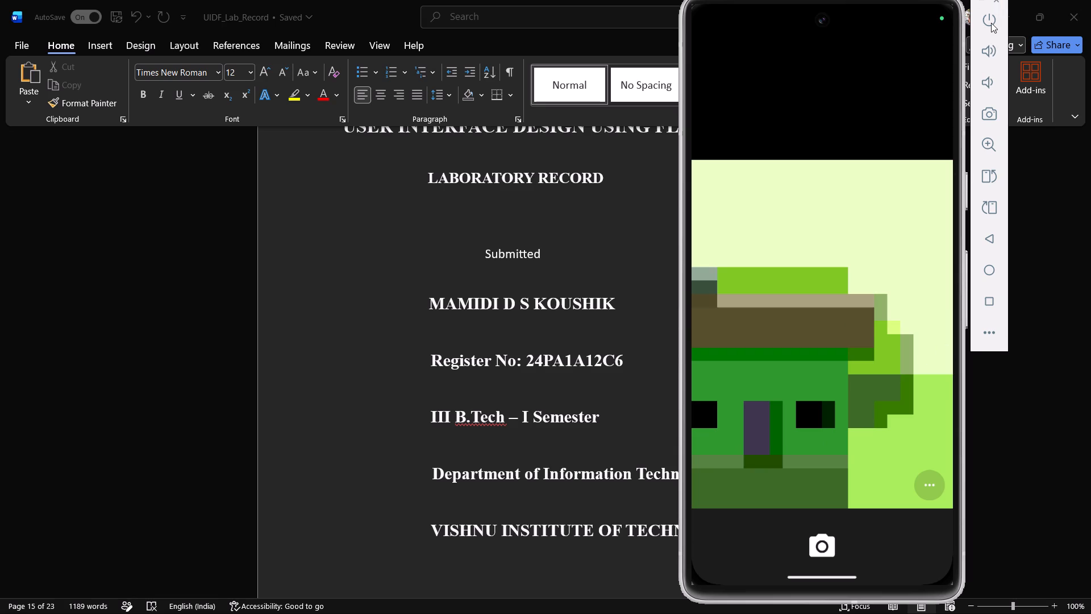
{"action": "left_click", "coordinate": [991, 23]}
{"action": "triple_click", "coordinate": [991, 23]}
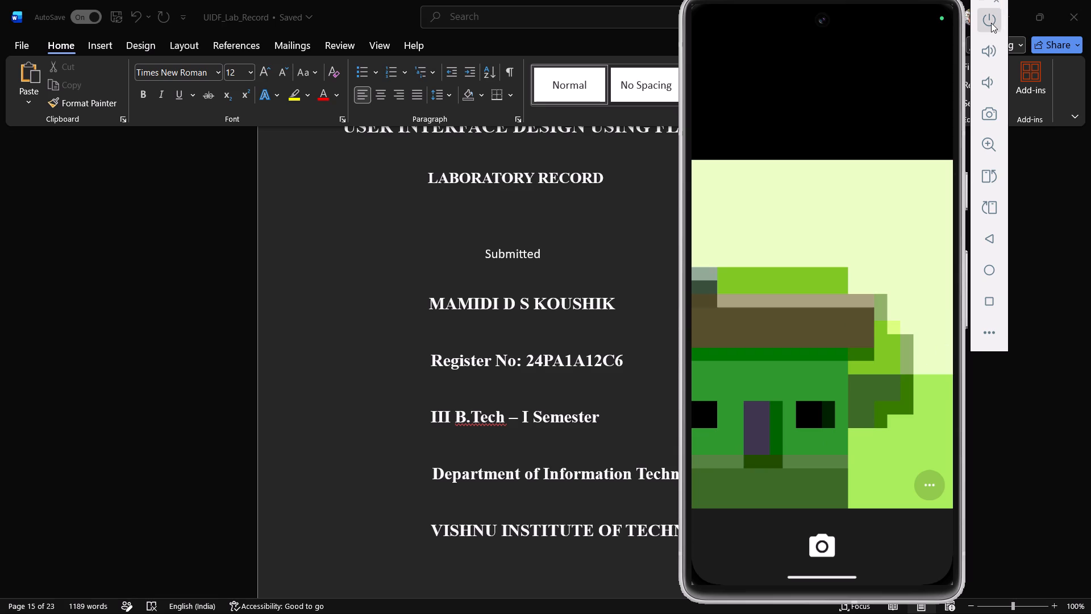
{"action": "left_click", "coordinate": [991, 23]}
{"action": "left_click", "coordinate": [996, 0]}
Return to the UIDF_Lab_Record document and examine its cover page.
{"action": "left_click", "coordinate": [809, 396]}
{"action": "scroll", "coordinate": [842, 310], "scroll_direction": "down", "scroll_amount": 2}
{"action": "scroll", "coordinate": [842, 310], "scroll_direction": "up", "scroll_amount": 2}
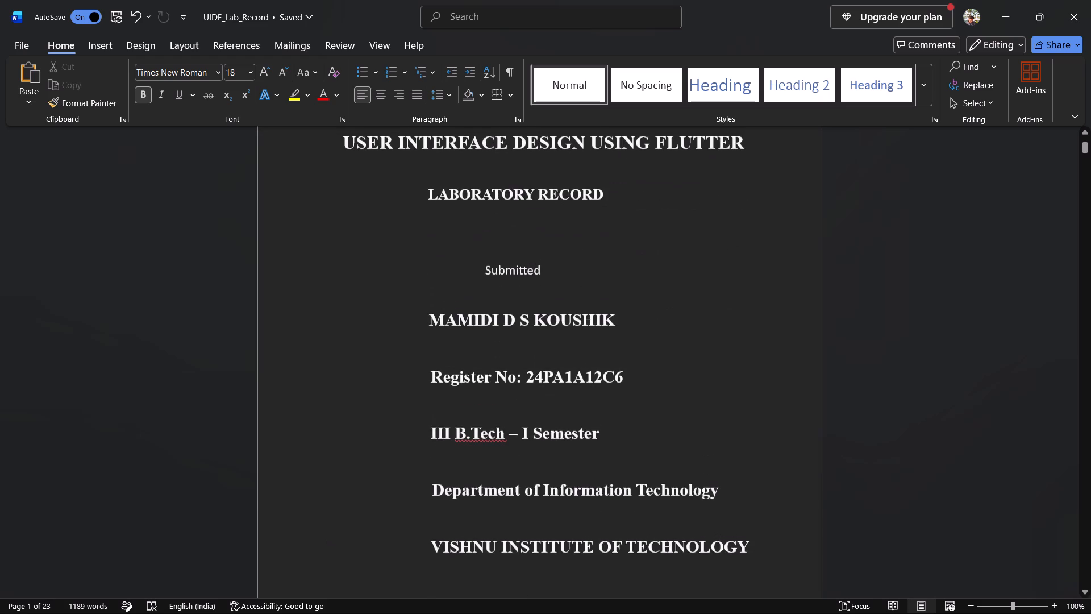
{"action": "scroll", "coordinate": [842, 310], "scroll_direction": "down", "scroll_amount": 2}
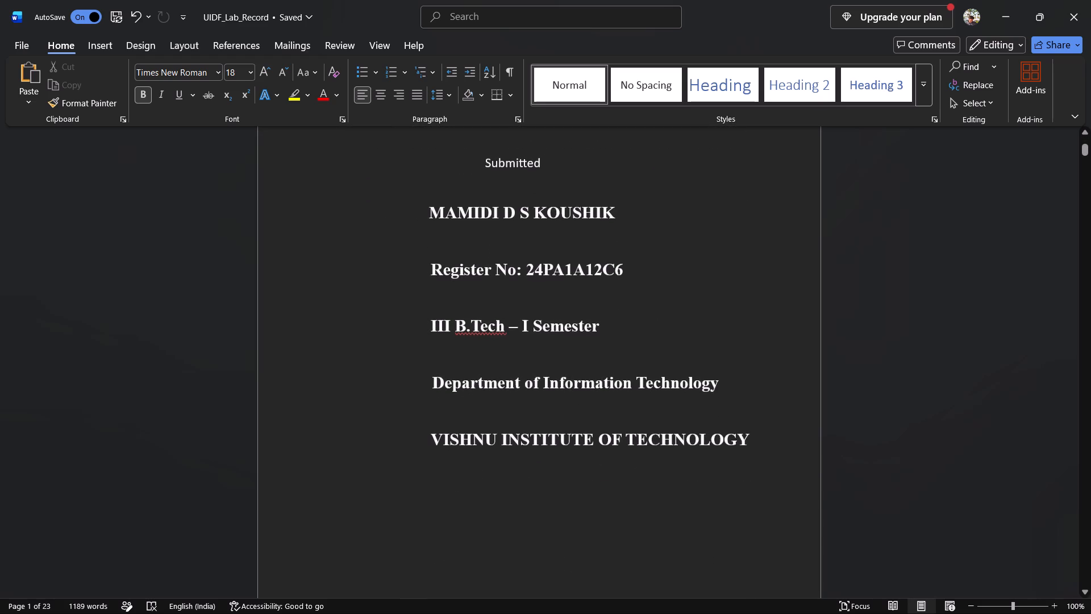
{"action": "scroll", "coordinate": [755, 437], "scroll_direction": "up", "scroll_amount": 2}
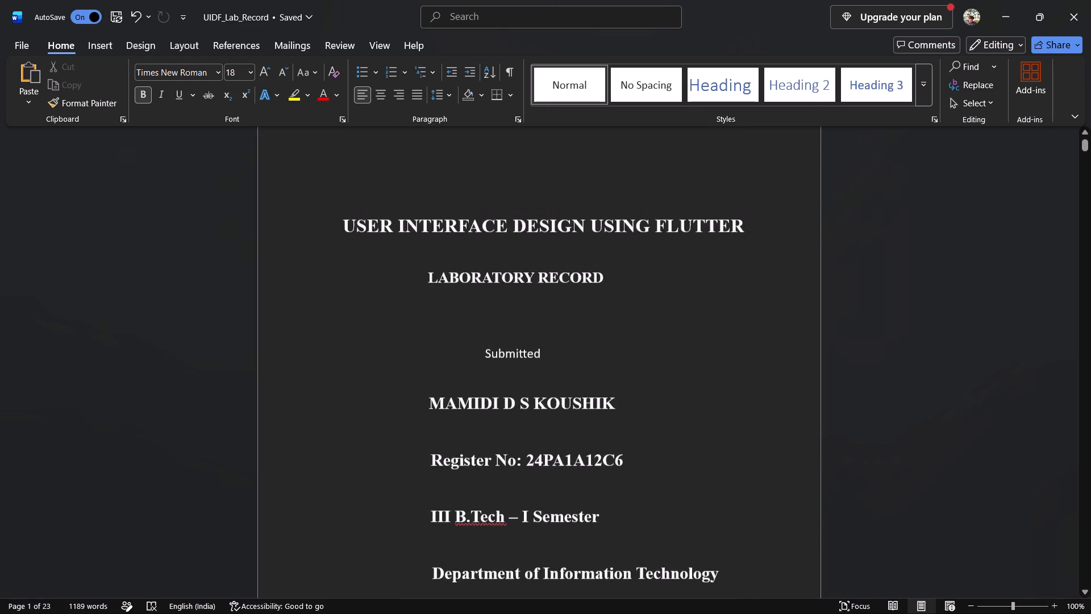
{"action": "scroll", "coordinate": [755, 437], "scroll_direction": "up", "scroll_amount": 2}
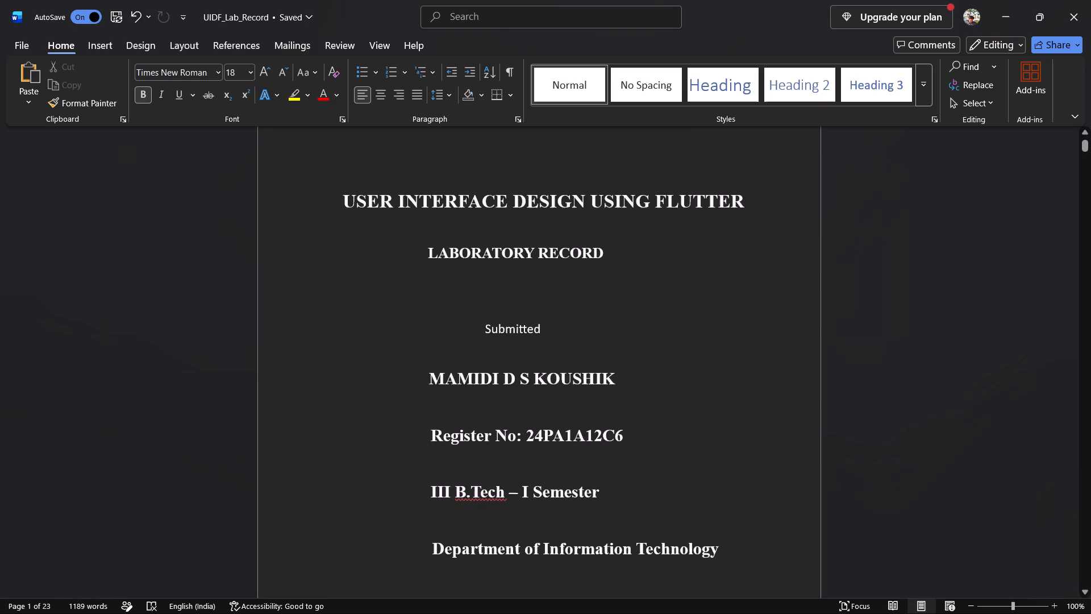
Highlight the cover page's title, student name and institute line while reviewing the page down to its blank area.
{"action": "left_click_drag", "start_coordinate": [339, 273], "coordinate": [718, 306]}
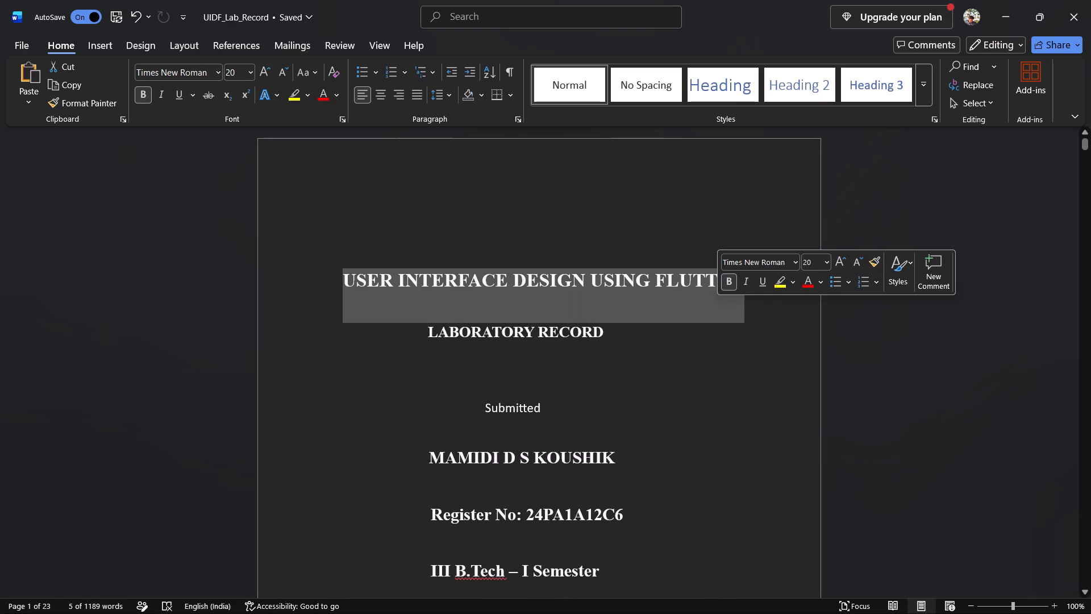
{"action": "left_click", "coordinate": [431, 460]}
{"action": "left_click_drag", "start_coordinate": [431, 460], "coordinate": [505, 464]}
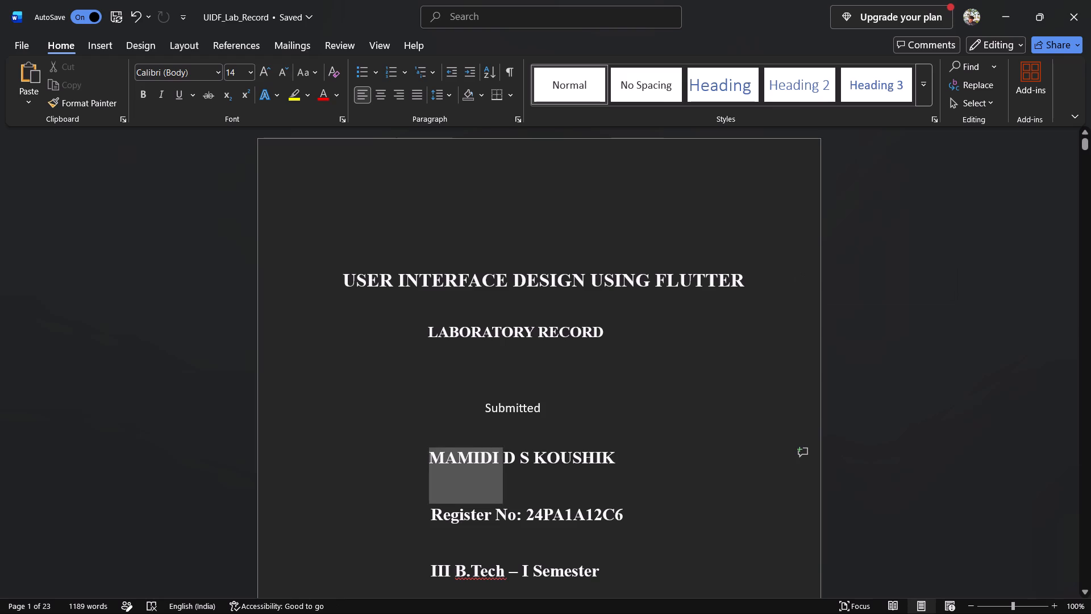
{"action": "left_click_drag", "start_coordinate": [505, 464], "coordinate": [593, 489]}
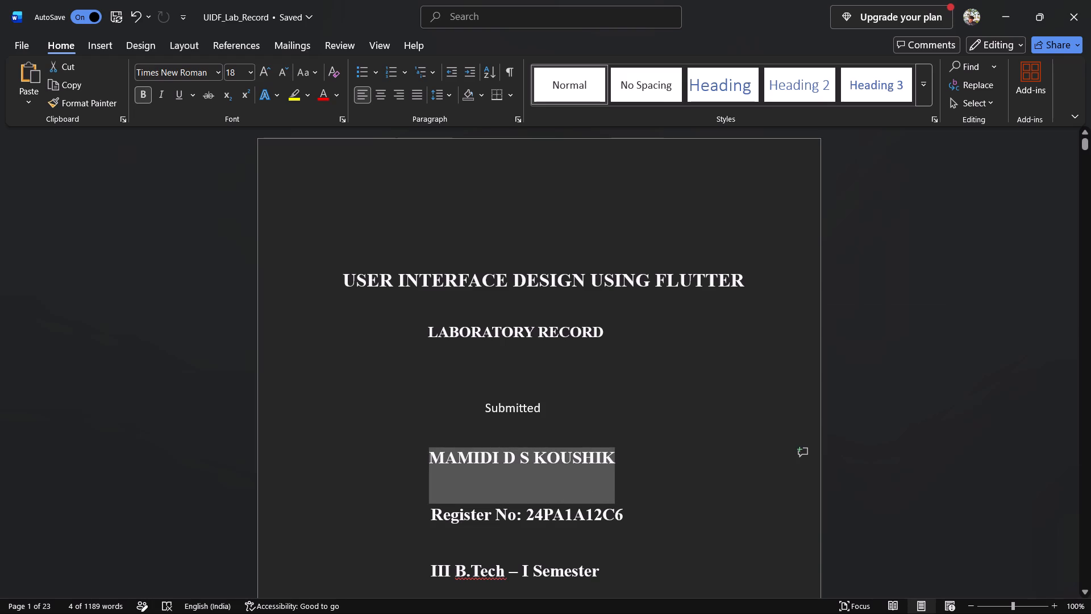
{"action": "left_click", "coordinate": [622, 400]}
{"action": "scroll", "coordinate": [622, 400], "scroll_direction": "down", "scroll_amount": 3}
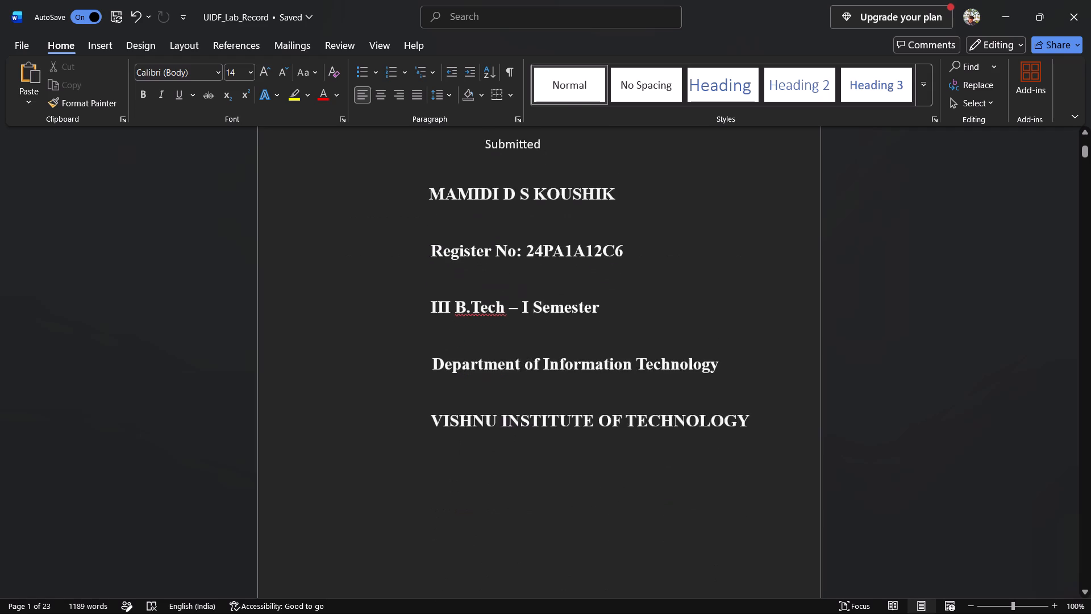
{"action": "scroll", "coordinate": [622, 400], "scroll_direction": "down", "scroll_amount": 1}
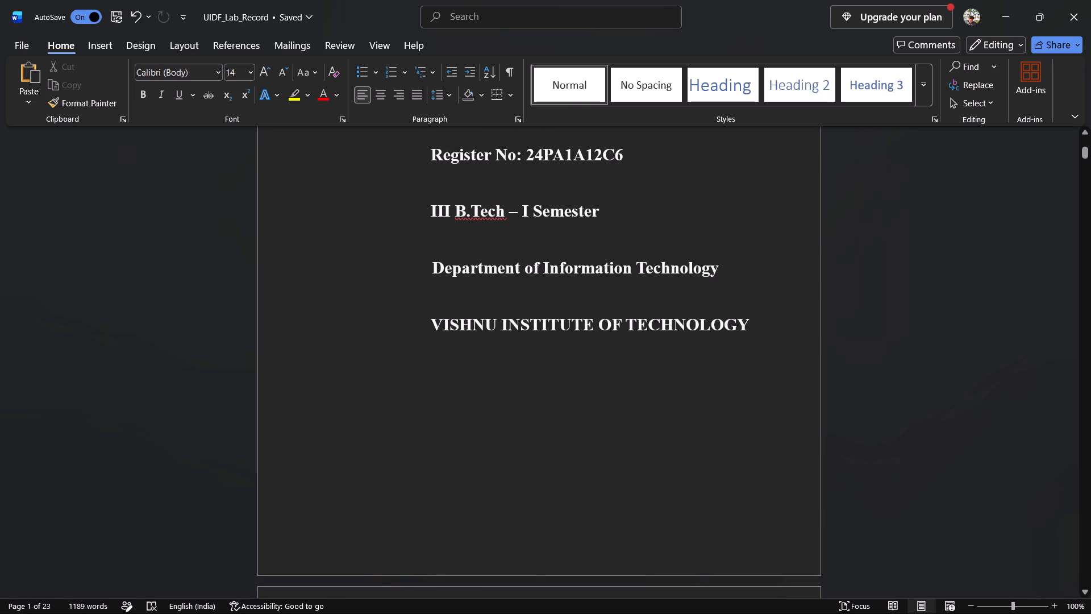
{"action": "left_click", "coordinate": [513, 434]}
{"action": "double_click", "coordinate": [513, 434]}
{"action": "double_click", "coordinate": [523, 326]}
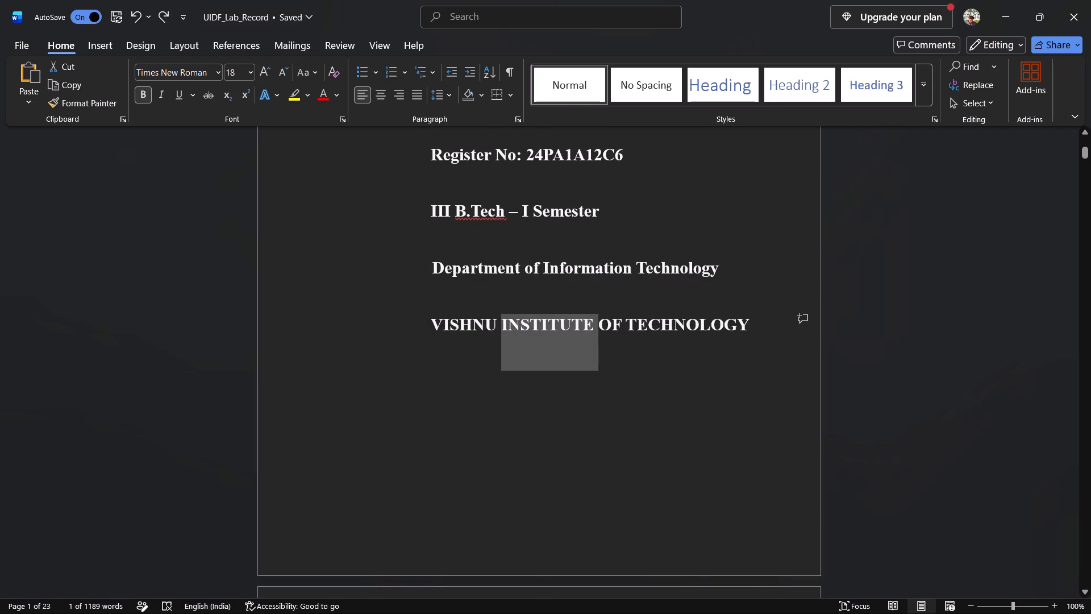
{"action": "left_click", "coordinate": [484, 431]}
{"action": "double_click", "coordinate": [485, 449]}
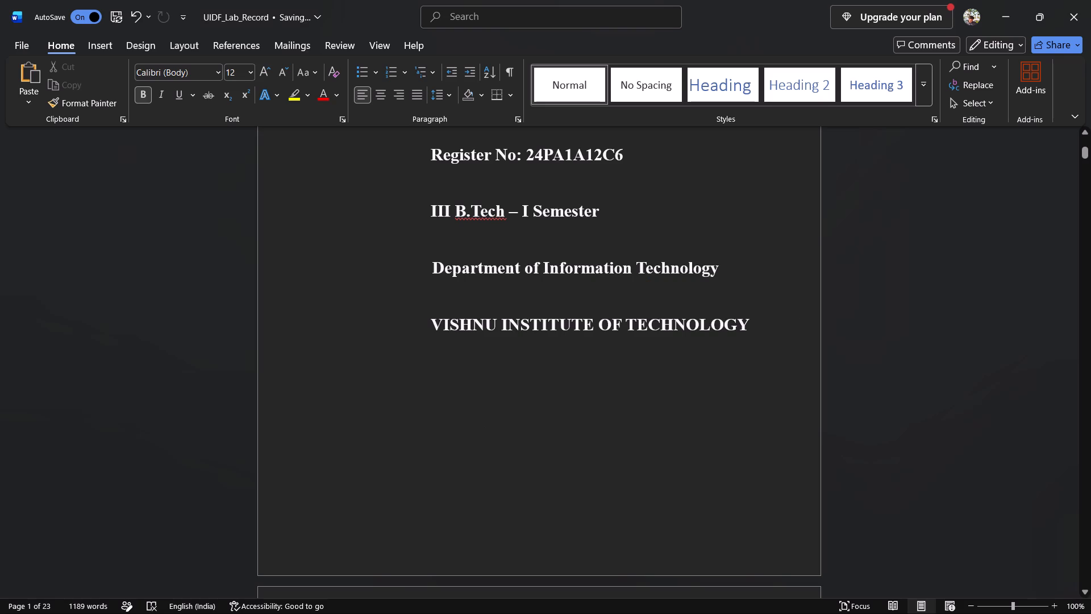
Examine the lab record's experiment pages, from the Flutter code listings back to the theory and the Hello World program's OUTPUT section.
{"action": "scroll", "coordinate": [570, 442], "scroll_direction": "down", "scroll_amount": 16}
{"action": "scroll", "coordinate": [570, 442], "scroll_direction": "down", "scroll_amount": 9}
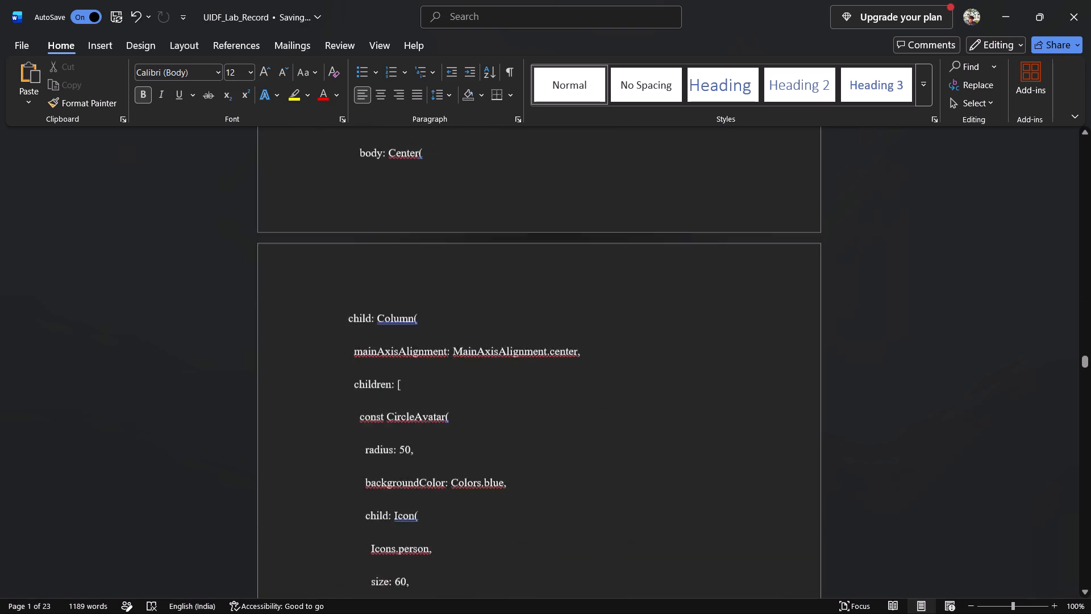
{"action": "scroll", "coordinate": [570, 442], "scroll_direction": "down", "scroll_amount": 17}
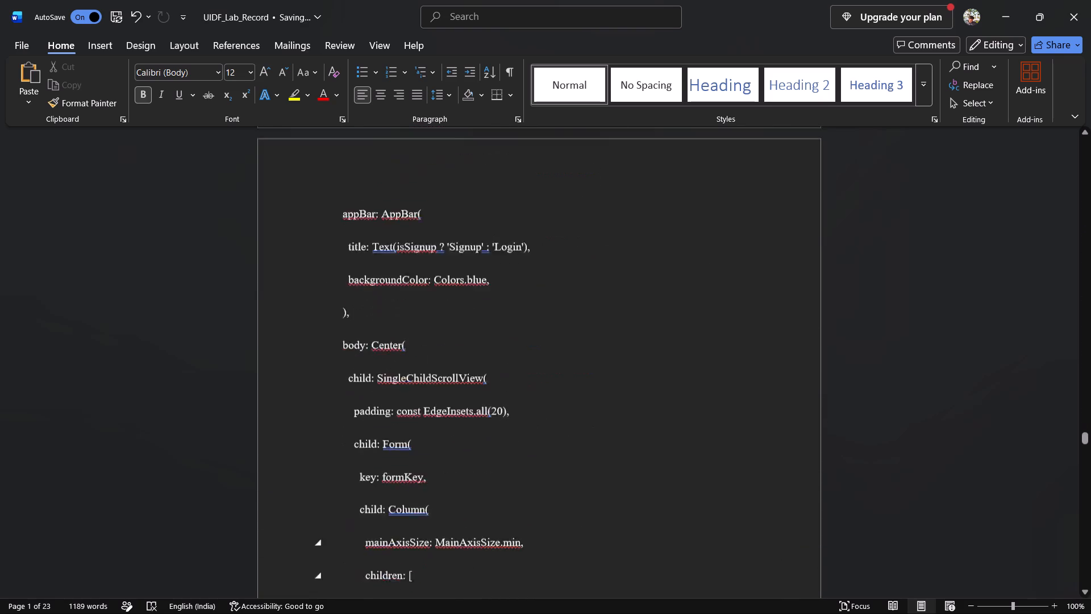
{"action": "scroll", "coordinate": [570, 442], "scroll_direction": "up", "scroll_amount": 18}
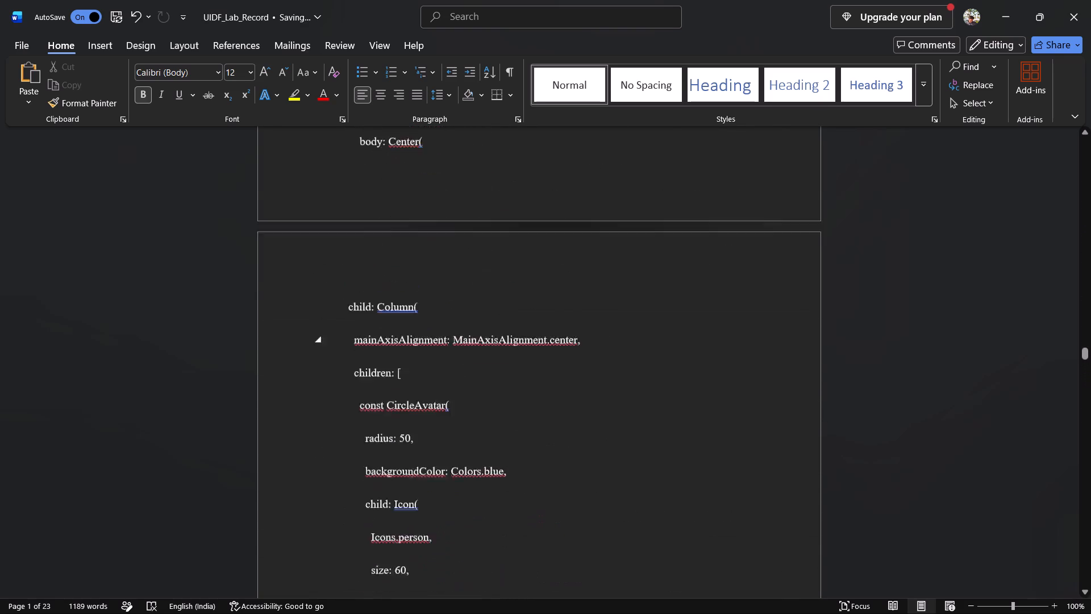
{"action": "scroll", "coordinate": [570, 442], "scroll_direction": "up", "scroll_amount": 6}
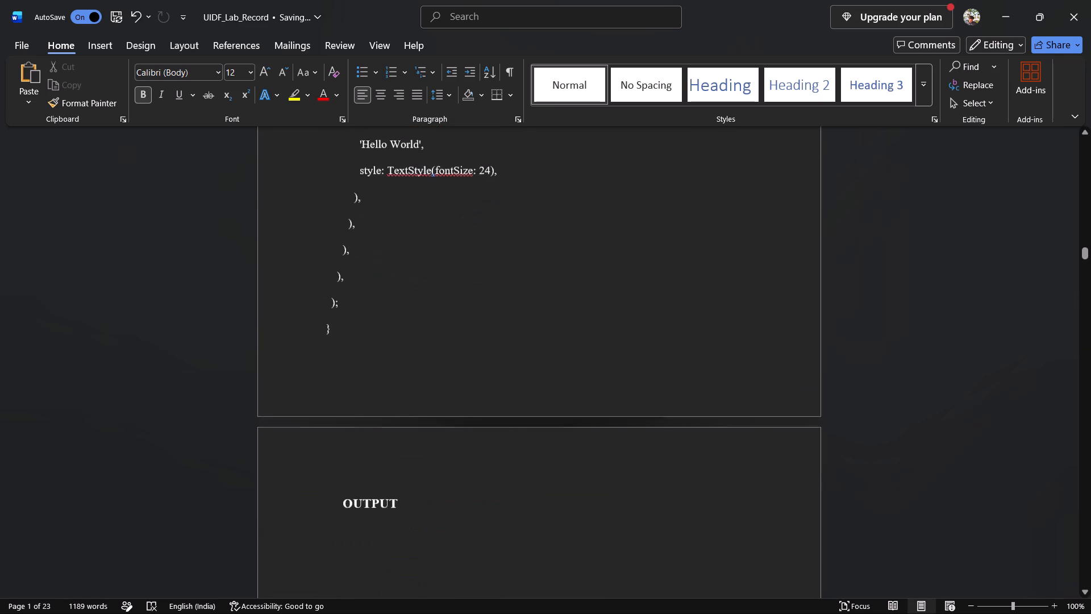
{"action": "scroll", "coordinate": [570, 442], "scroll_direction": "up", "scroll_amount": 3}
{"action": "scroll", "coordinate": [570, 442], "scroll_direction": "down", "scroll_amount": 3}
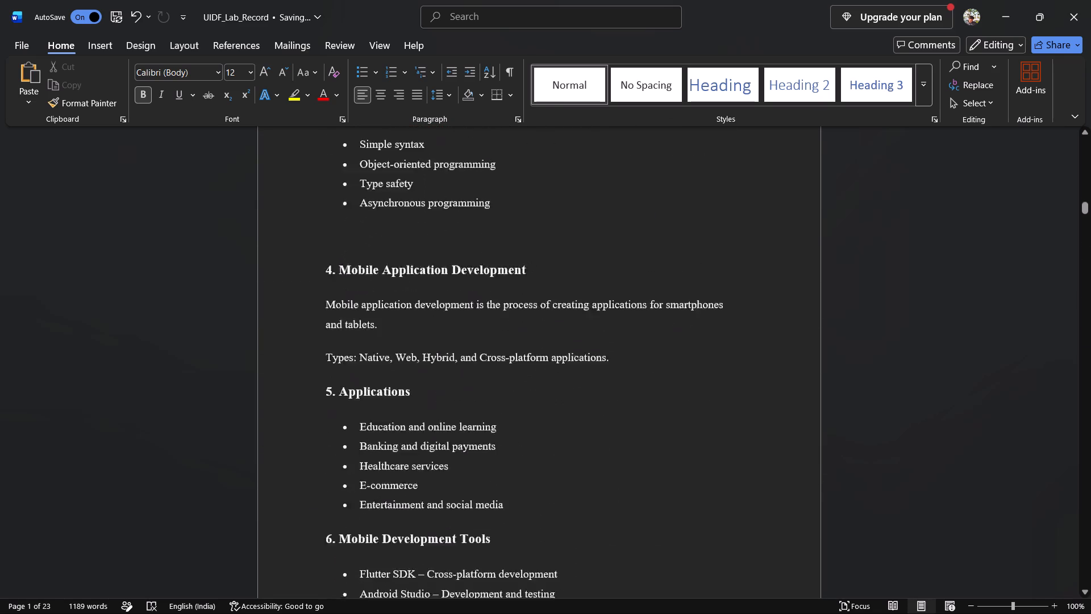
{"action": "scroll", "coordinate": [570, 442], "scroll_direction": "down", "scroll_amount": 6}
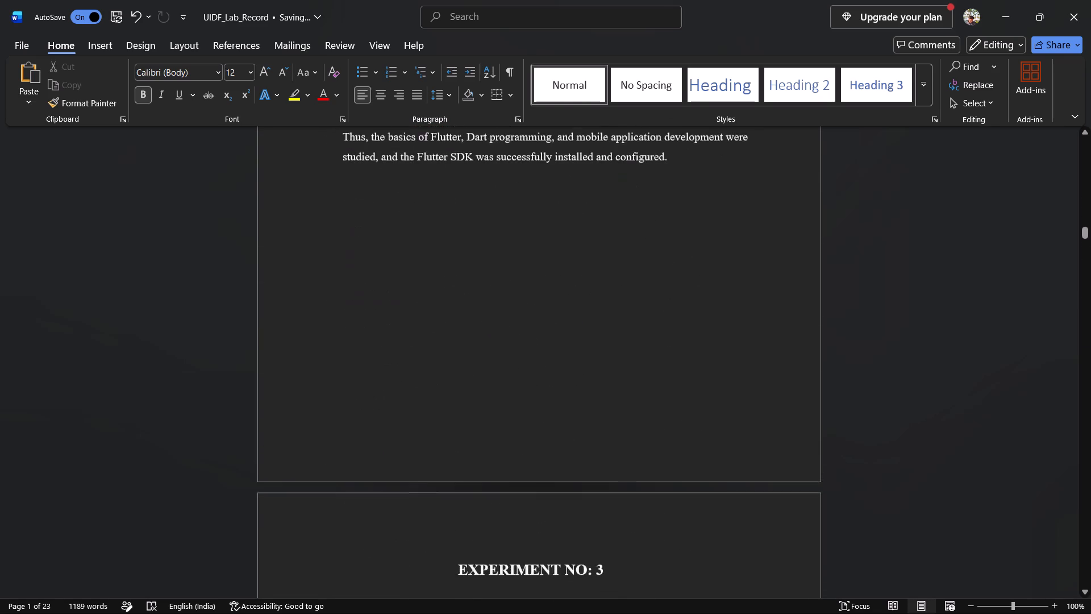
{"action": "scroll", "coordinate": [570, 442], "scroll_direction": "down", "scroll_amount": 1}
{"action": "scroll", "coordinate": [570, 442], "scroll_direction": "left", "scroll_amount": 1}
{"action": "scroll", "coordinate": [570, 442], "scroll_direction": "down", "scroll_amount": 1}
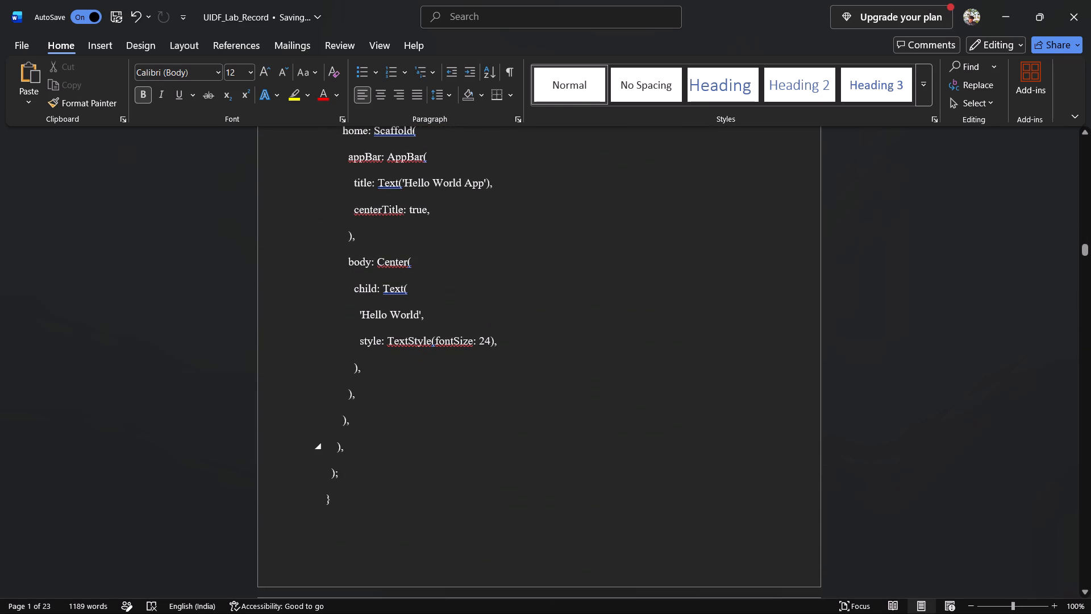
{"action": "scroll", "coordinate": [570, 442], "scroll_direction": "down", "scroll_amount": 4}
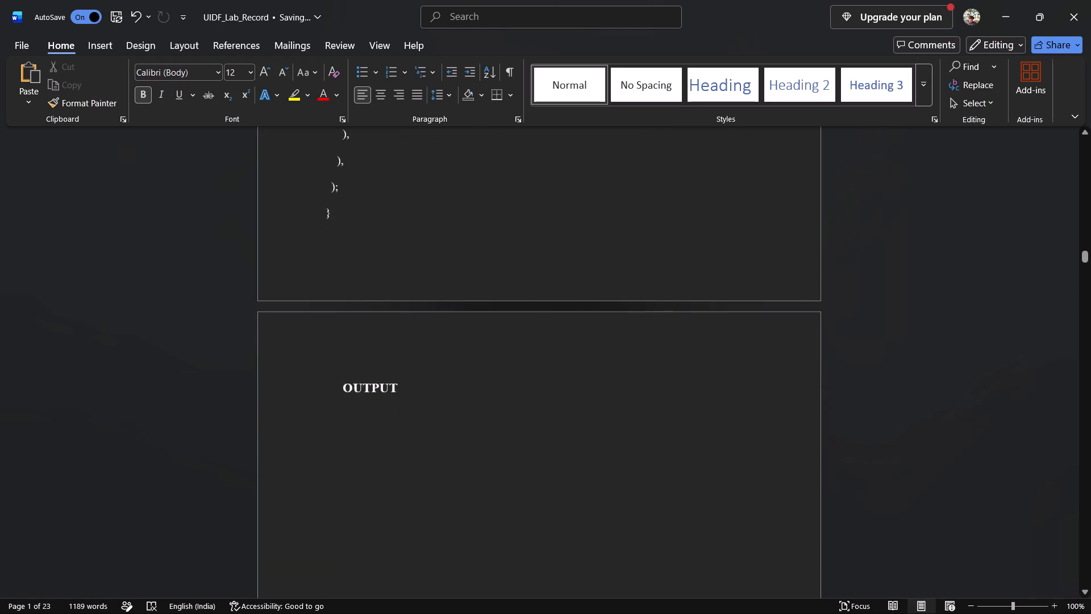
Place the text cursor in the blank area beneath Experiment 3's OUTPUT heading, after the Hello World program.
{"action": "left_click", "coordinate": [483, 451]}
{"action": "scroll", "coordinate": [488, 343], "scroll_direction": "down", "scroll_amount": 13}
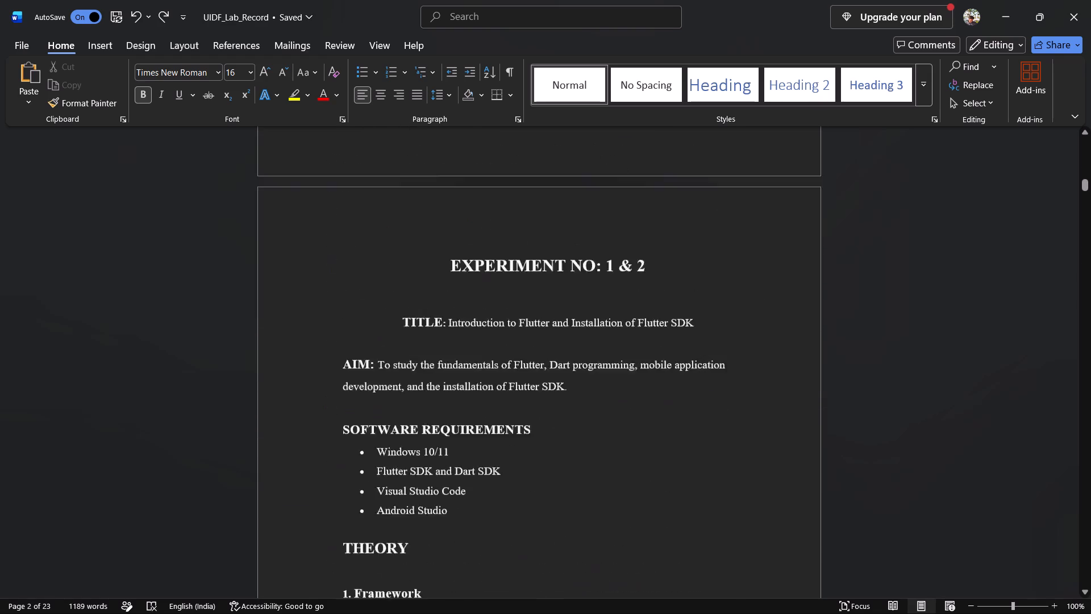
{"action": "scroll", "coordinate": [488, 343], "scroll_direction": "down", "scroll_amount": 18}
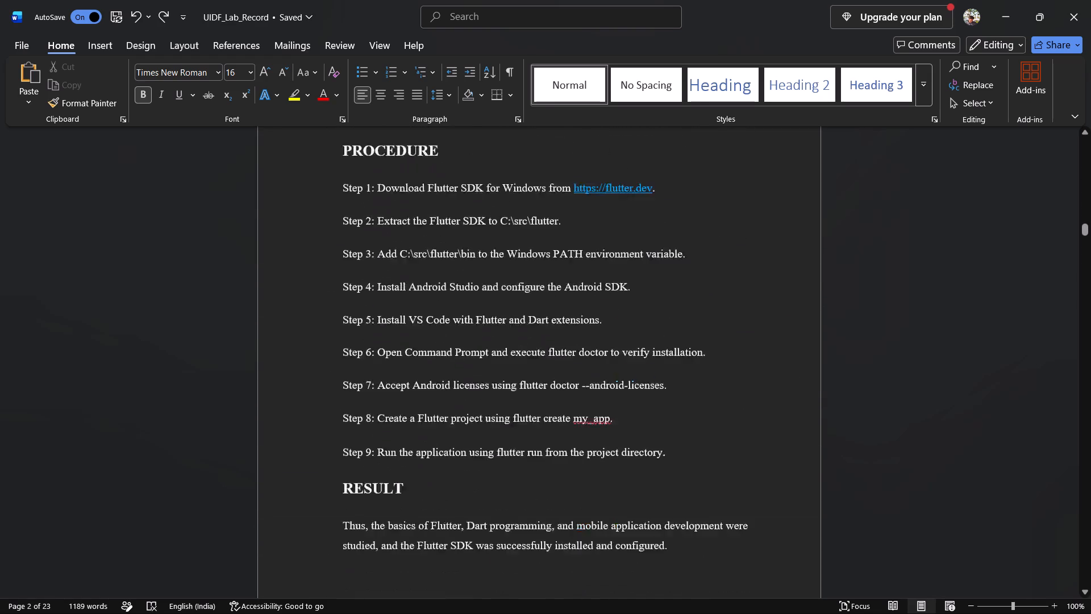
{"action": "scroll", "coordinate": [488, 343], "scroll_direction": "down", "scroll_amount": 3}
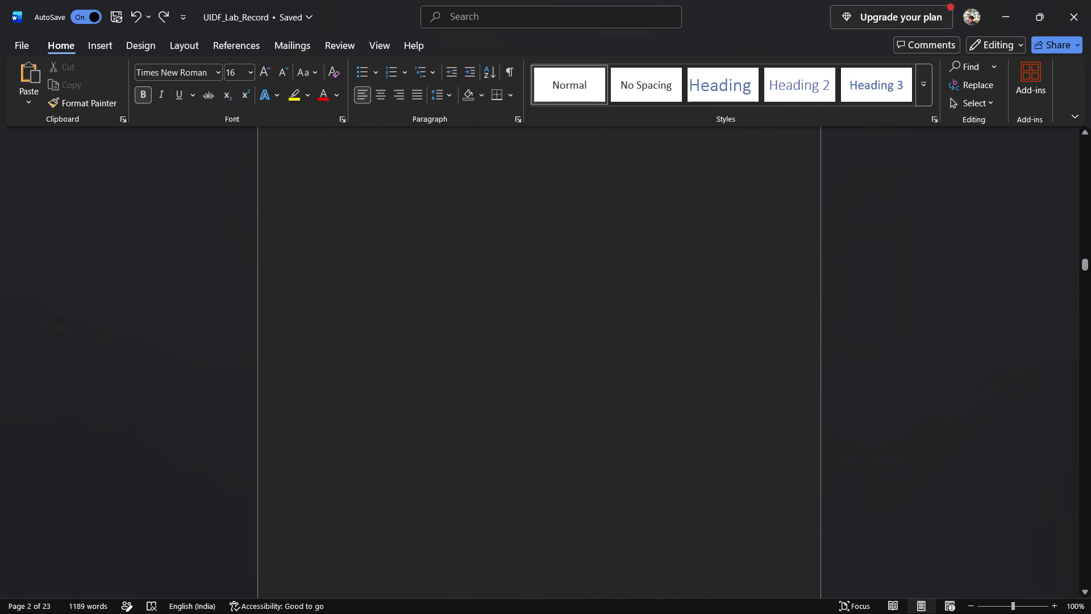
{"action": "scroll", "coordinate": [406, 306], "scroll_direction": "up", "scroll_amount": 1}
{"action": "left_click", "coordinate": [434, 229]}
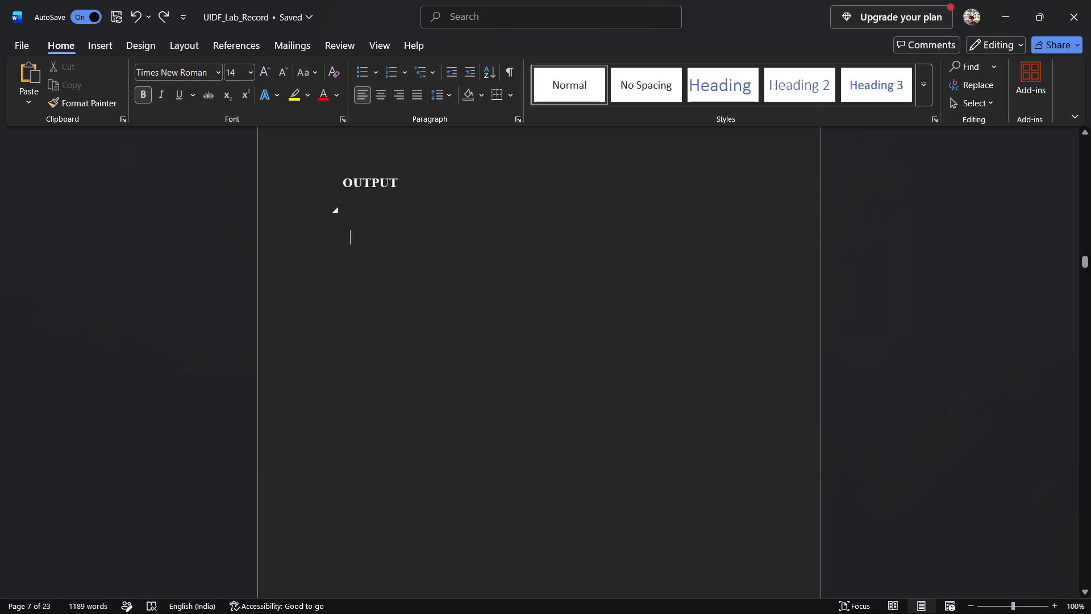
{"action": "right_click", "coordinate": [434, 229]}
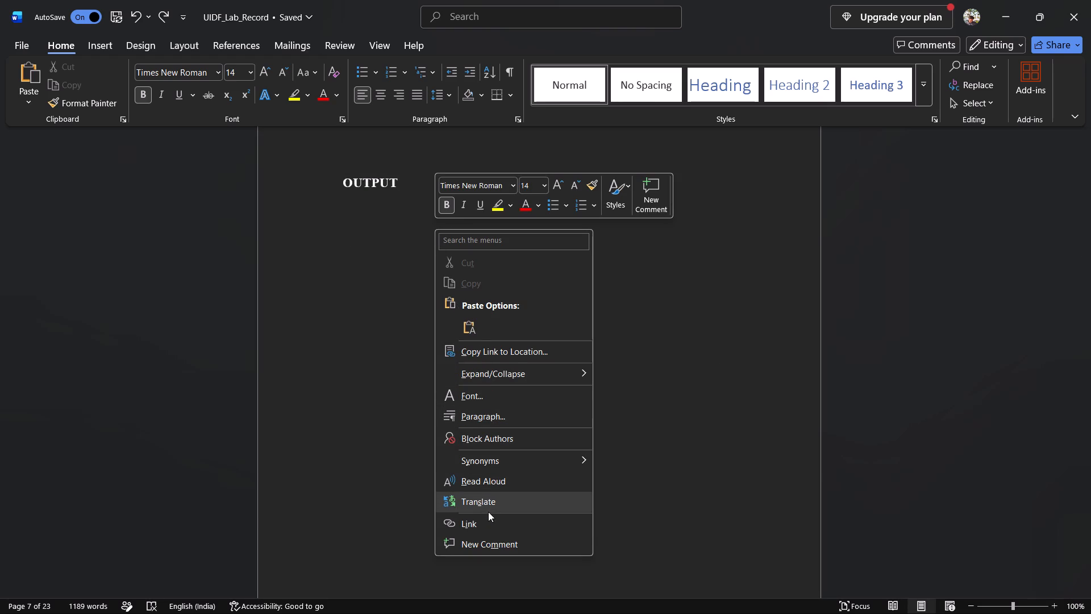
{"action": "left_click", "coordinate": [345, 363]}
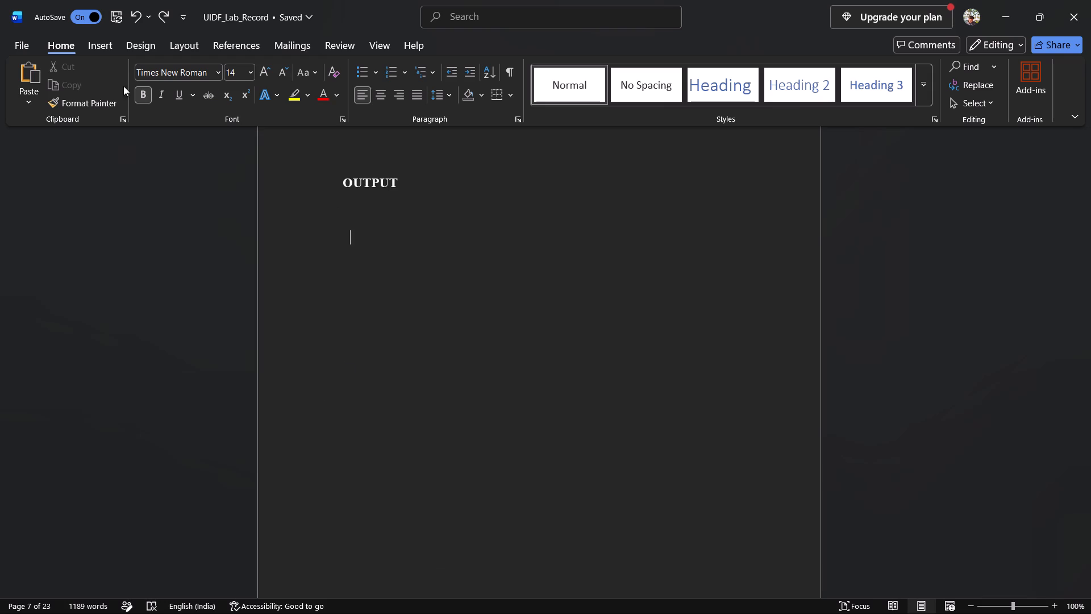
Try to insert a picture named helloworld from this device's Downloads folder beneath the OUTPUT heading.
{"action": "left_click", "coordinate": [101, 45]}
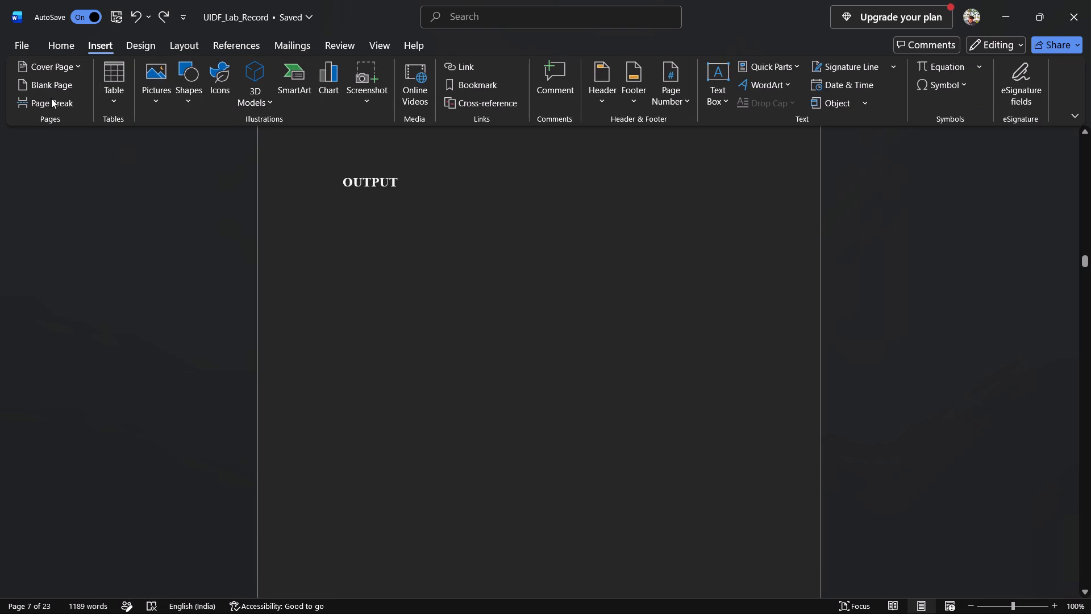
{"action": "left_click", "coordinate": [168, 88]}
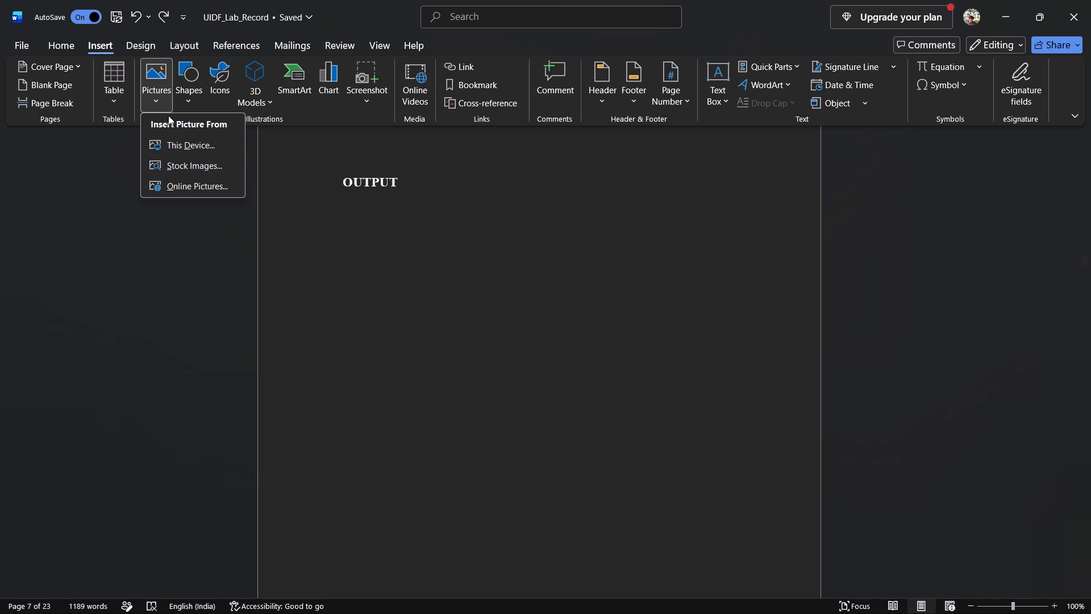
{"action": "left_click", "coordinate": [173, 144]}
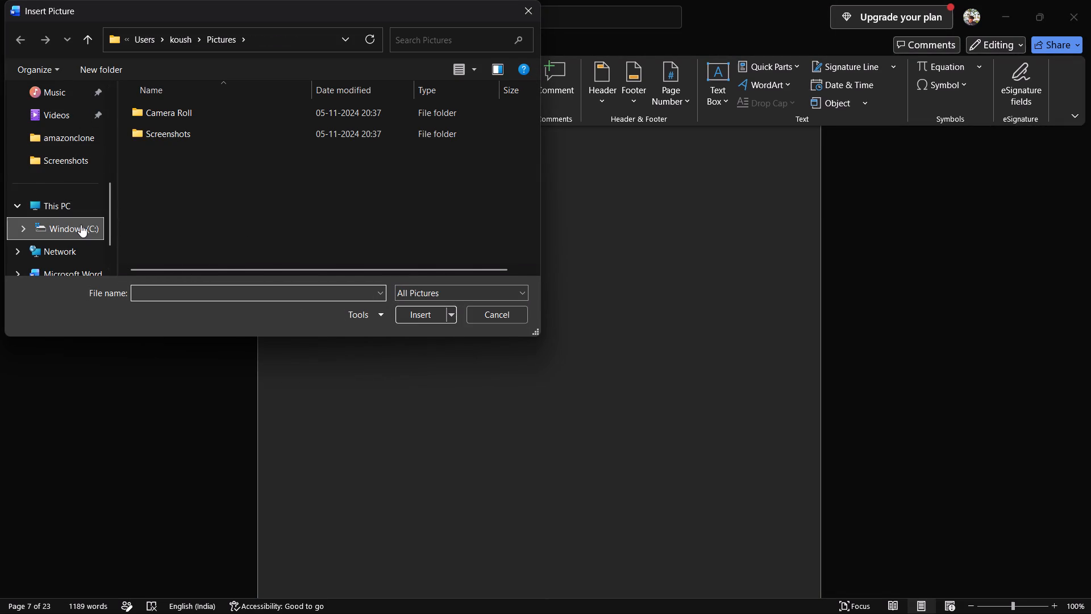
{"action": "scroll", "coordinate": [81, 225], "scroll_direction": "up", "scroll_amount": 1}
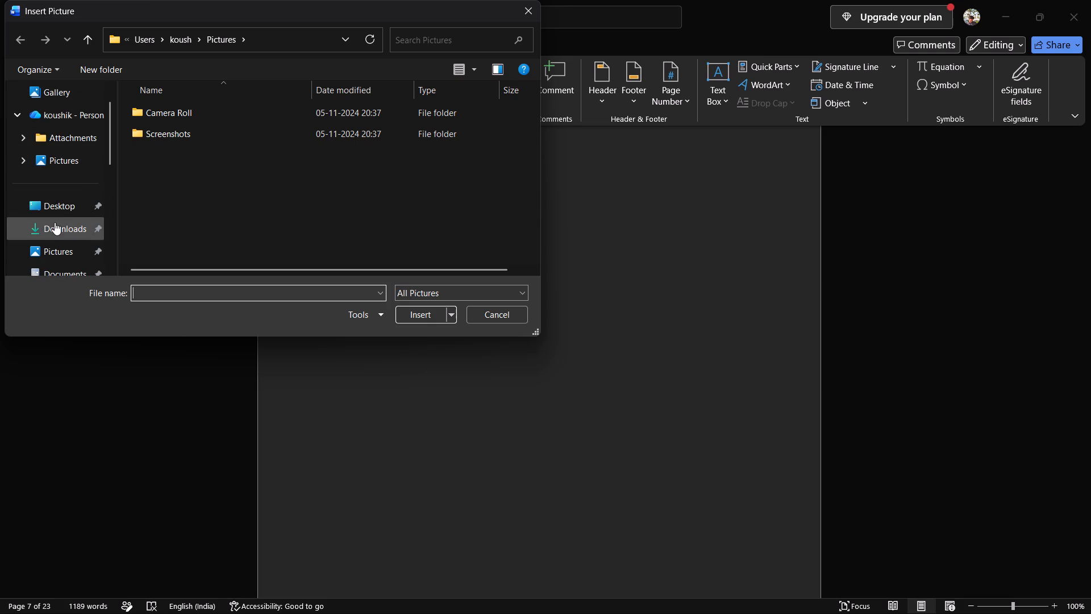
{"action": "left_click", "coordinate": [55, 222]}
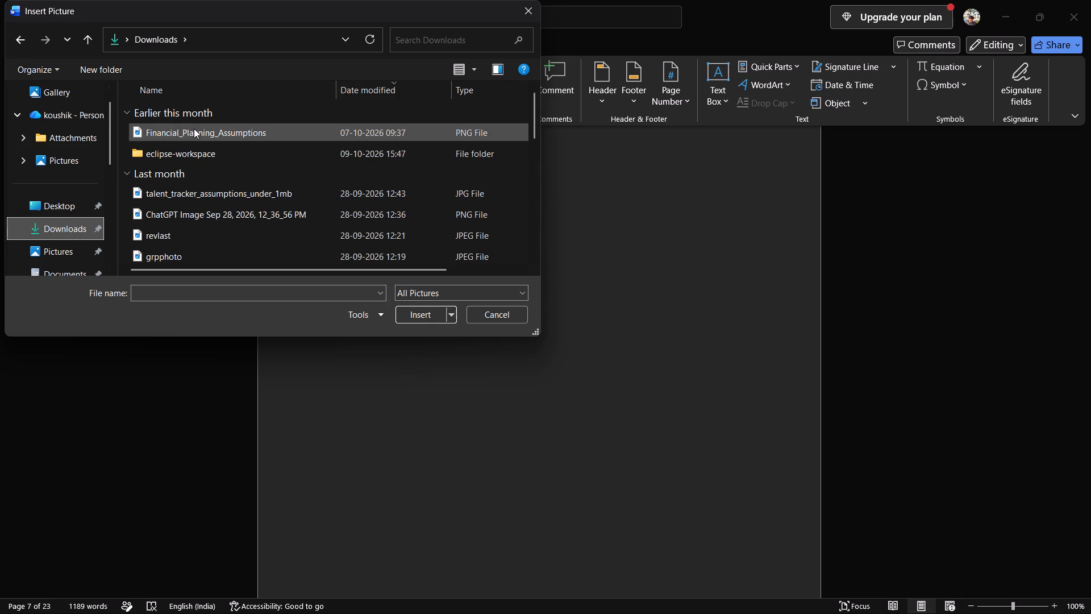
{"action": "left_click", "coordinate": [186, 291]}
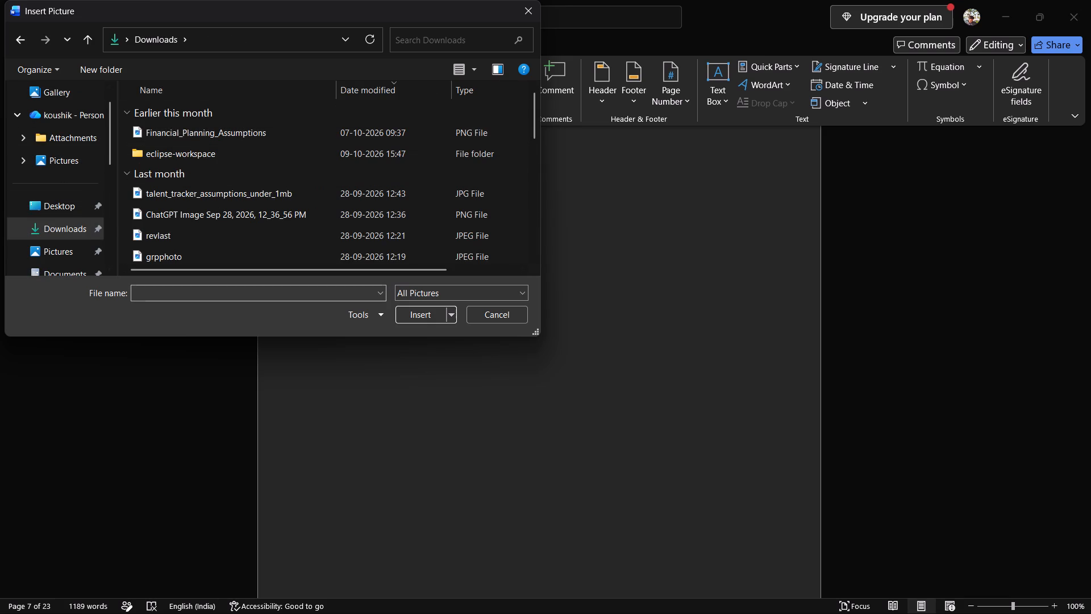
{"action": "type", "text": "hello"}
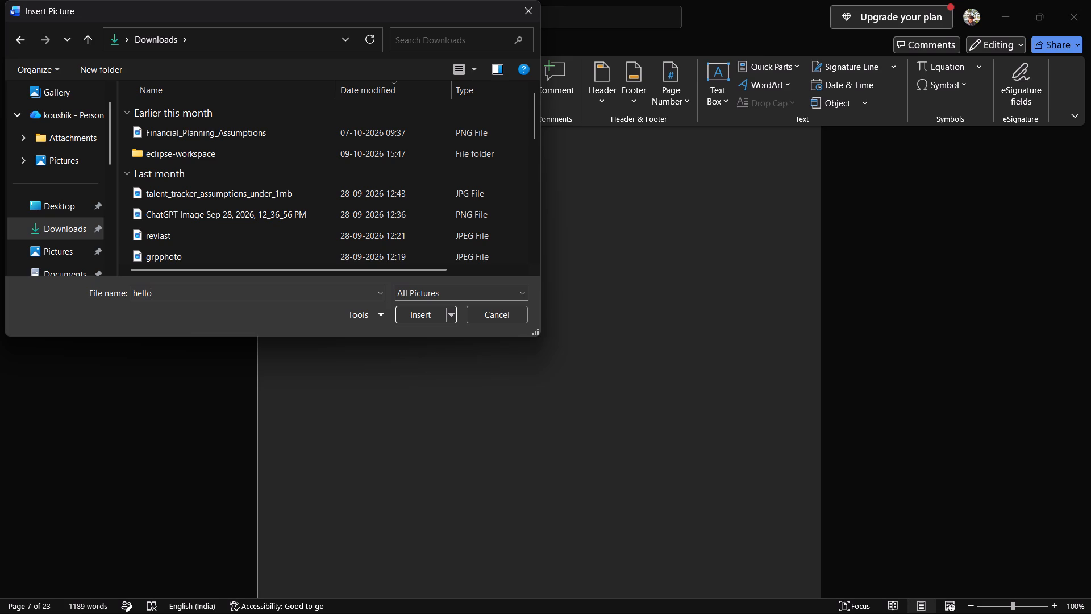
{"action": "type", "text": "world"}
{"action": "left_click", "coordinate": [408, 316]}
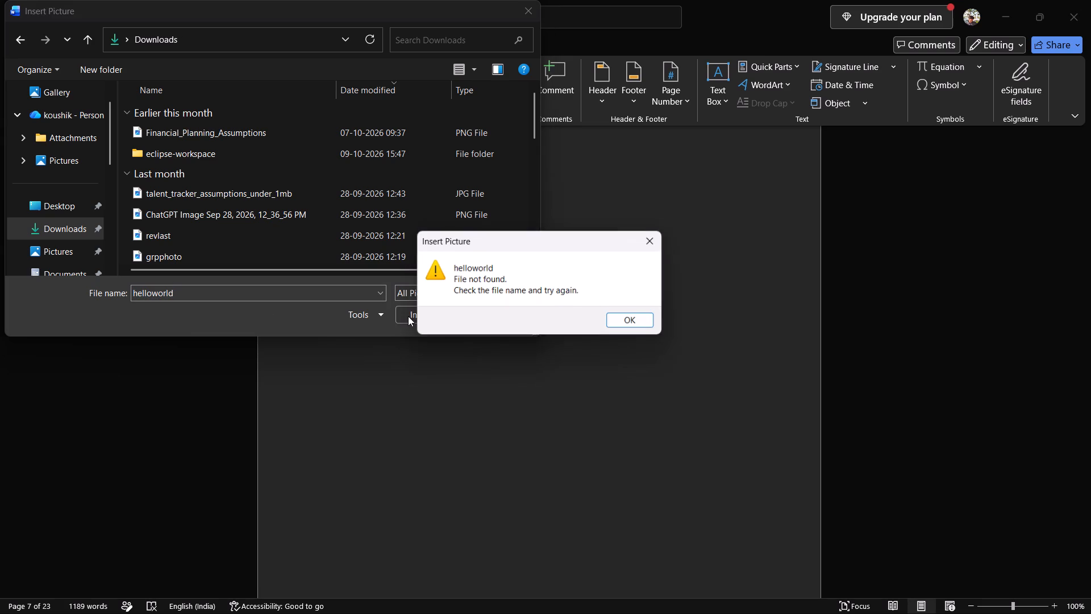
{"action": "left_click", "coordinate": [618, 321]}
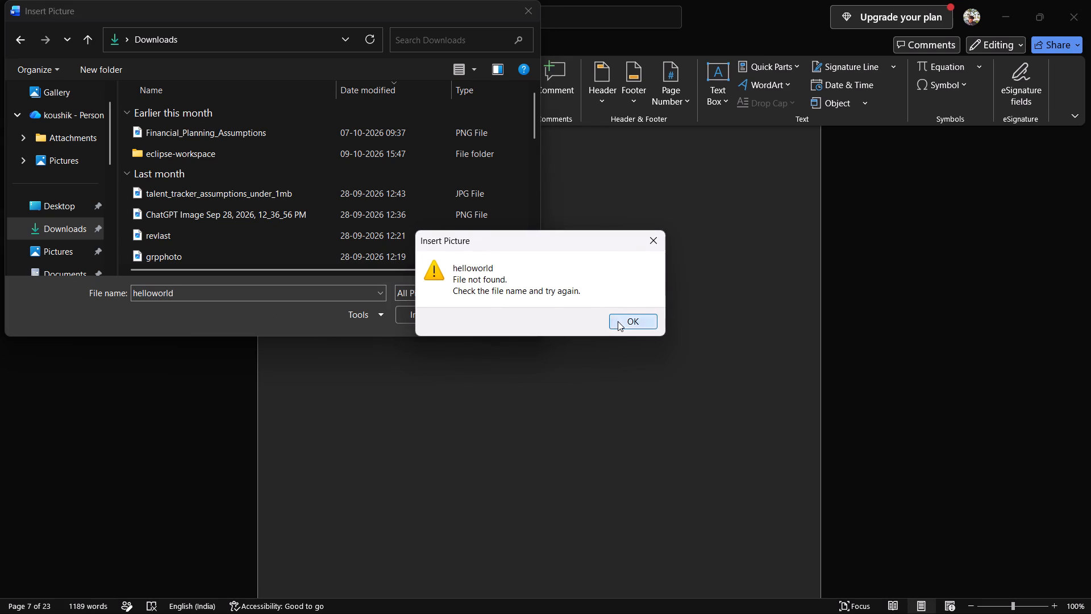
Insert the helloworld picture from the Screenshots folder inside Pictures and check where it lands relative to the OUTPUT heading.
{"action": "left_click", "coordinate": [78, 243]}
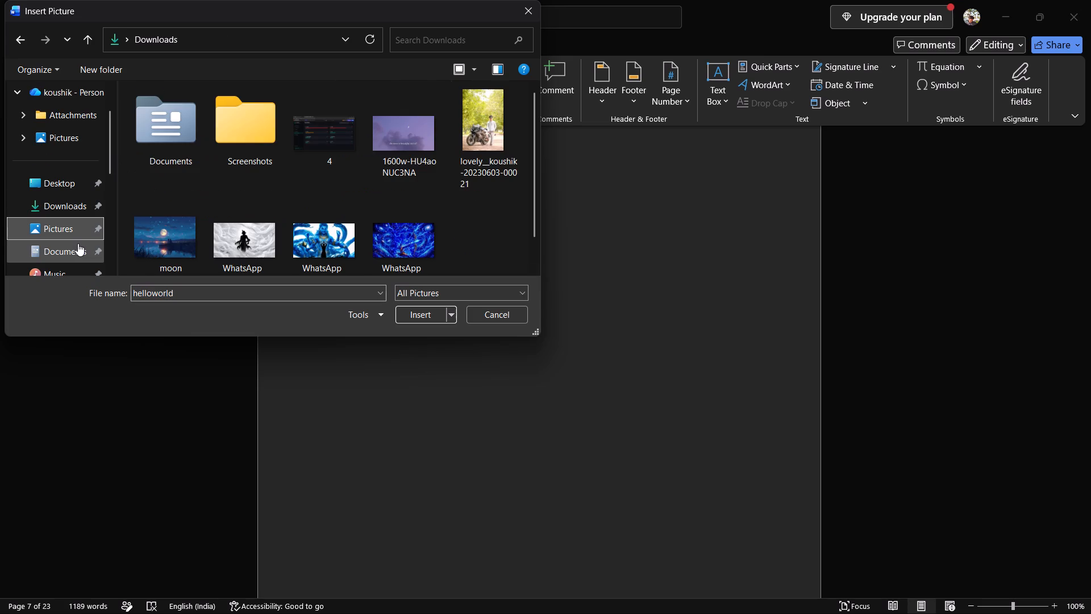
{"action": "scroll", "coordinate": [295, 213], "scroll_direction": "down", "scroll_amount": 1}
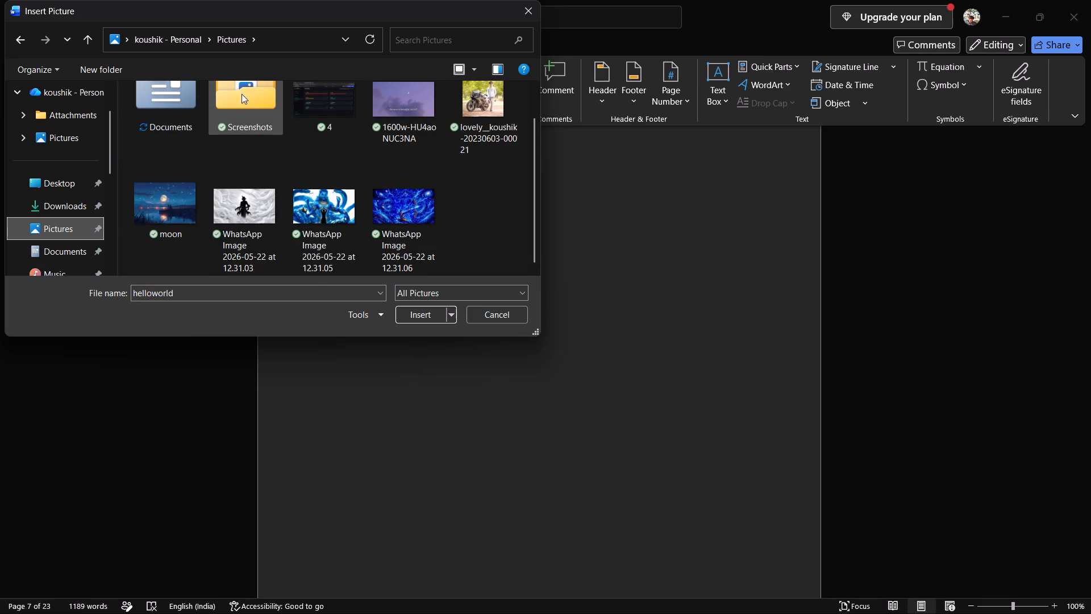
{"action": "double_click", "coordinate": [236, 102]}
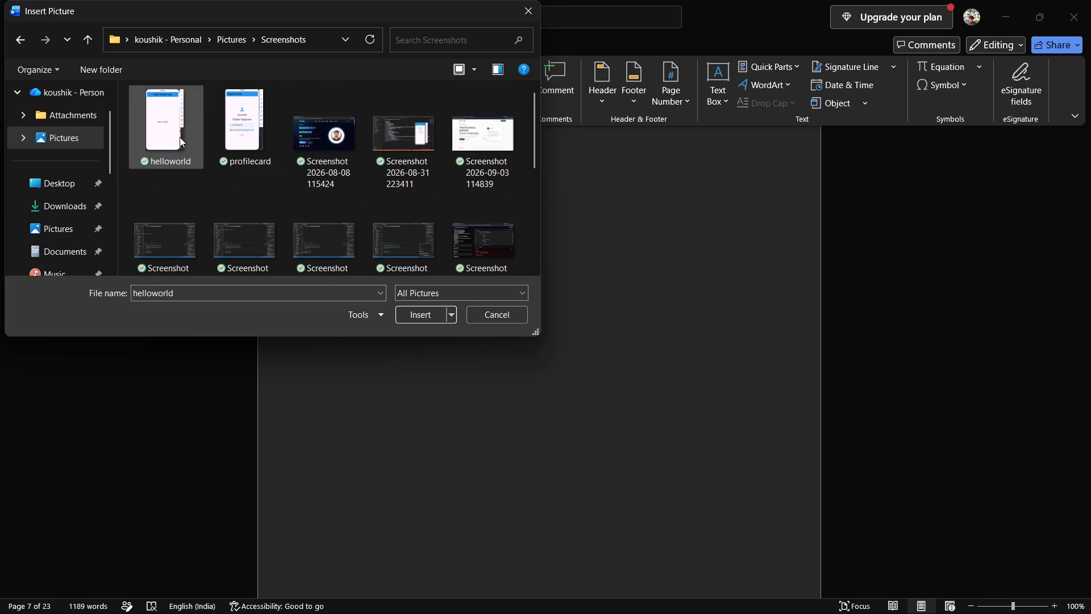
{"action": "left_click", "coordinate": [179, 136]}
{"action": "left_click", "coordinate": [420, 312]}
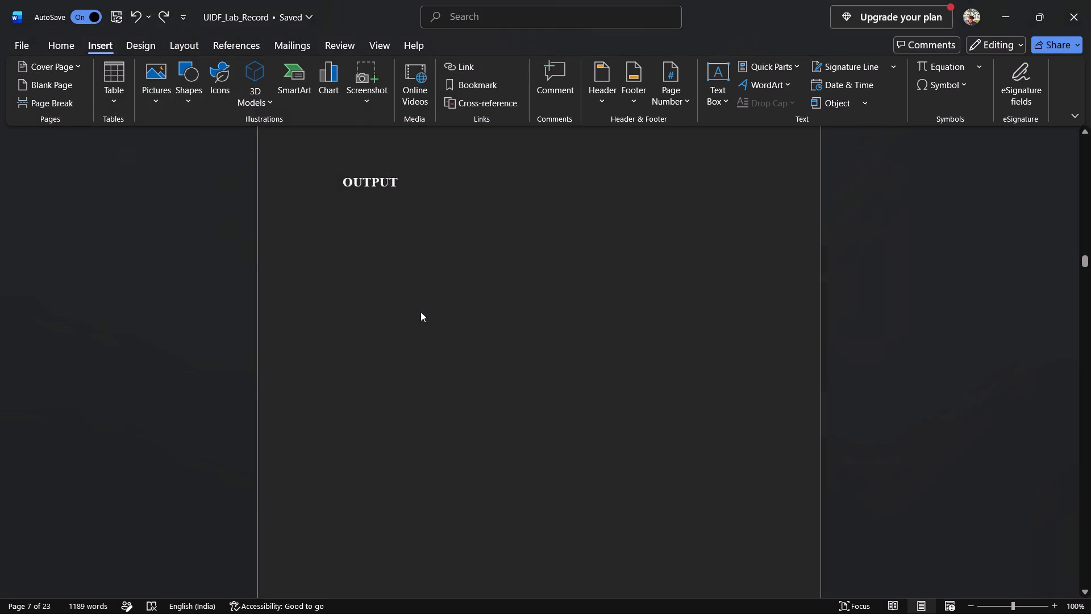
{"action": "scroll", "coordinate": [420, 312], "scroll_direction": "up", "scroll_amount": 3}
{"action": "scroll", "coordinate": [420, 312], "scroll_direction": "down", "scroll_amount": 1}
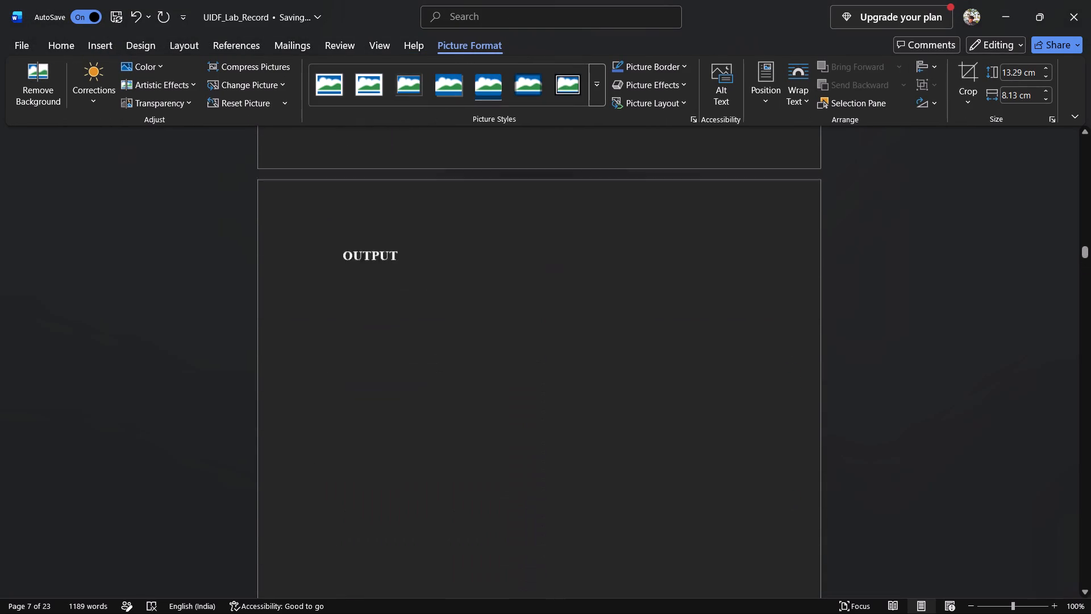
{"action": "scroll", "coordinate": [420, 312], "scroll_direction": "down", "scroll_amount": 3}
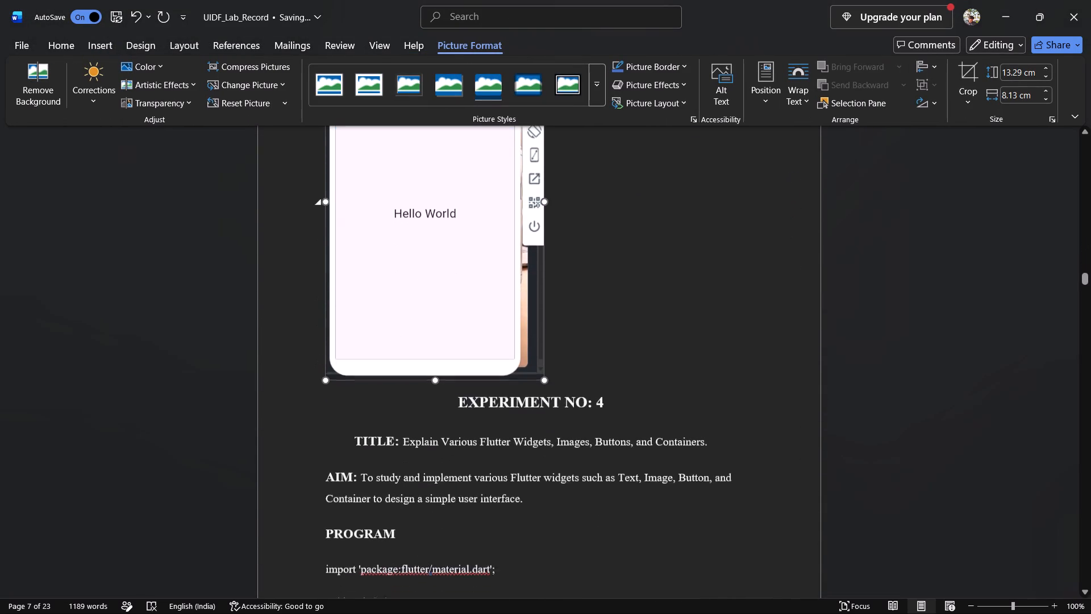
{"action": "scroll", "coordinate": [493, 313], "scroll_direction": "up", "scroll_amount": 1}
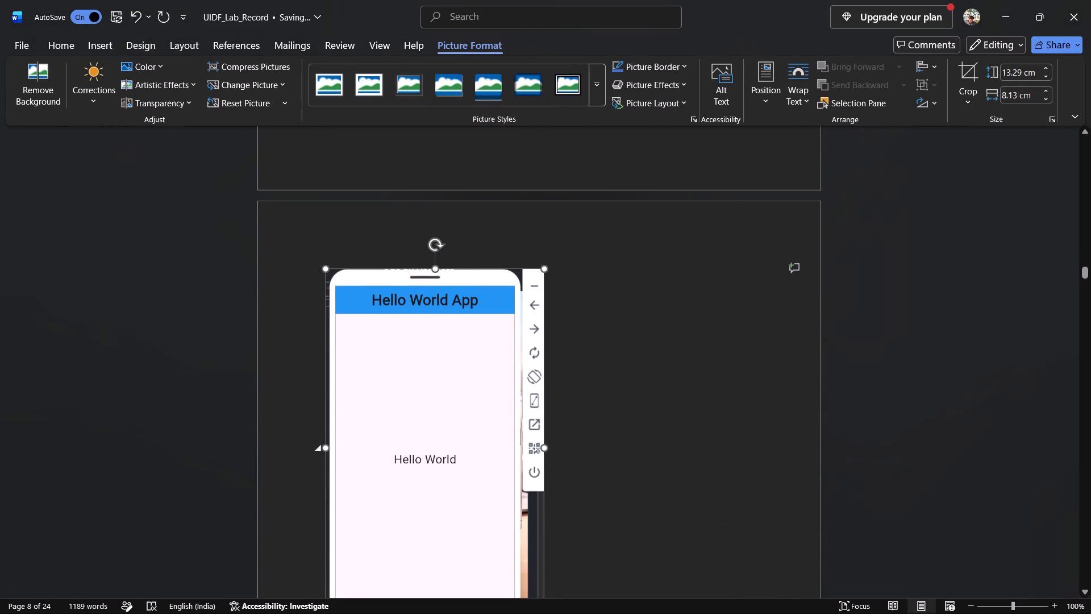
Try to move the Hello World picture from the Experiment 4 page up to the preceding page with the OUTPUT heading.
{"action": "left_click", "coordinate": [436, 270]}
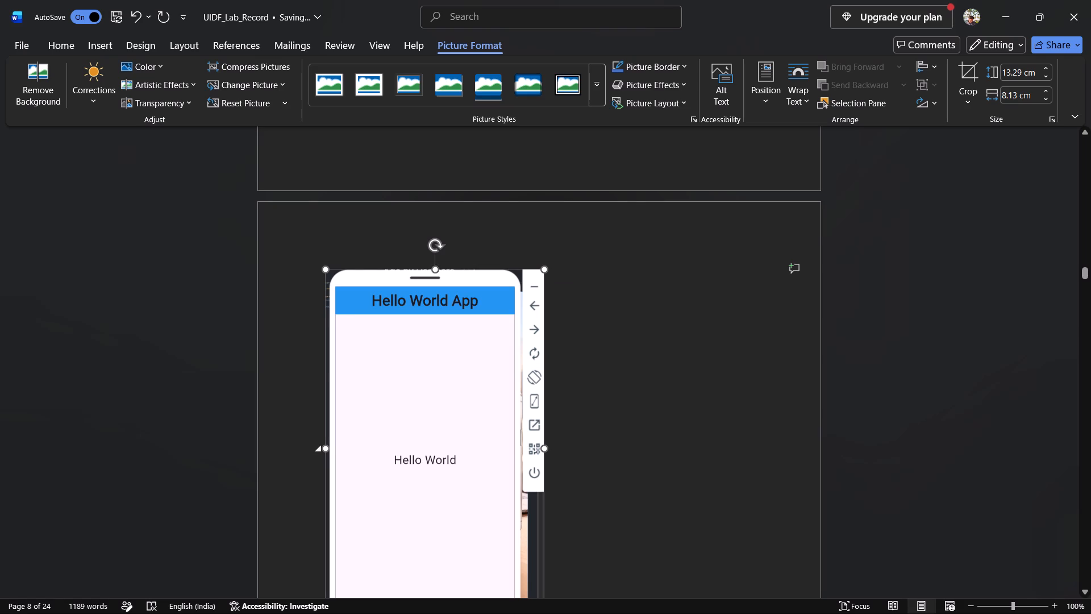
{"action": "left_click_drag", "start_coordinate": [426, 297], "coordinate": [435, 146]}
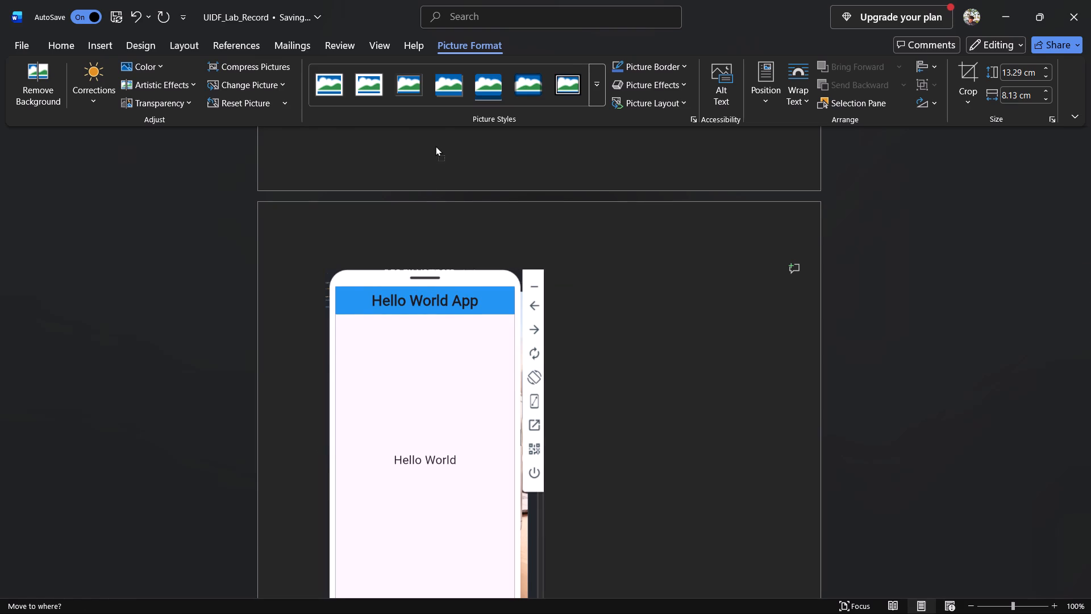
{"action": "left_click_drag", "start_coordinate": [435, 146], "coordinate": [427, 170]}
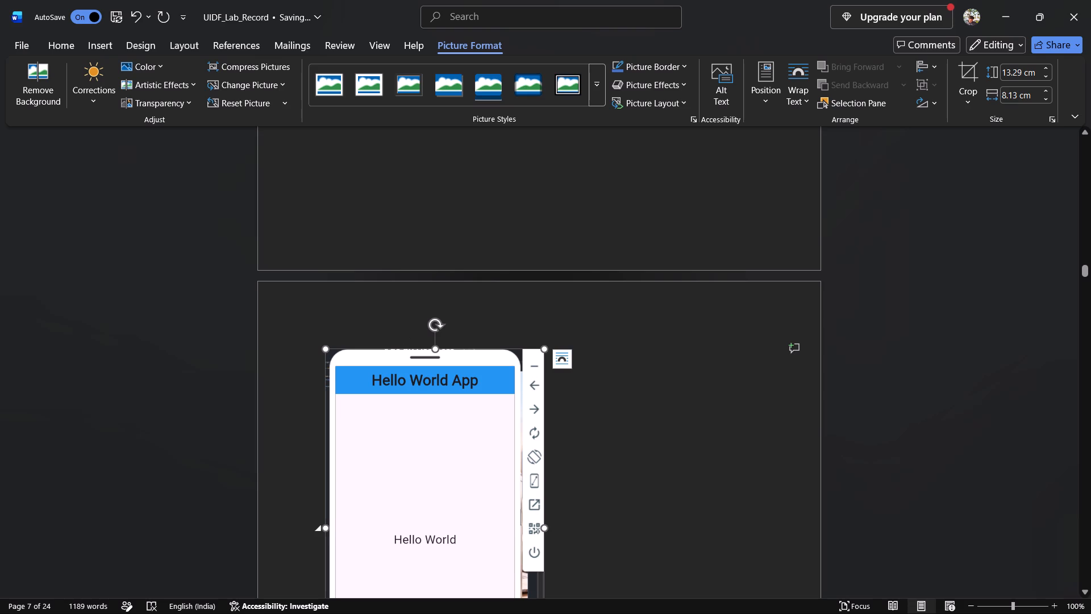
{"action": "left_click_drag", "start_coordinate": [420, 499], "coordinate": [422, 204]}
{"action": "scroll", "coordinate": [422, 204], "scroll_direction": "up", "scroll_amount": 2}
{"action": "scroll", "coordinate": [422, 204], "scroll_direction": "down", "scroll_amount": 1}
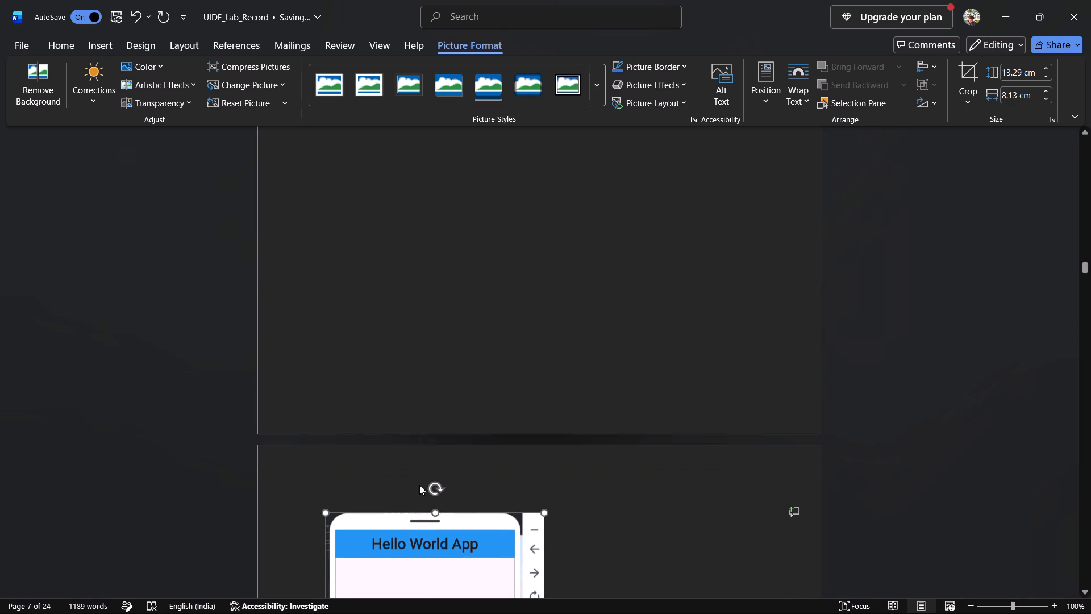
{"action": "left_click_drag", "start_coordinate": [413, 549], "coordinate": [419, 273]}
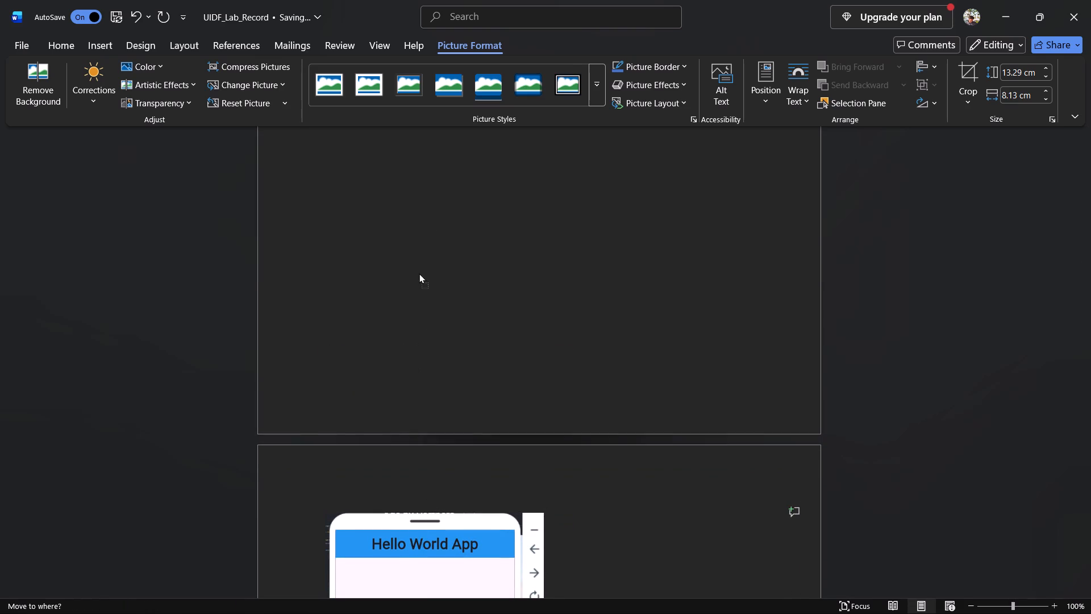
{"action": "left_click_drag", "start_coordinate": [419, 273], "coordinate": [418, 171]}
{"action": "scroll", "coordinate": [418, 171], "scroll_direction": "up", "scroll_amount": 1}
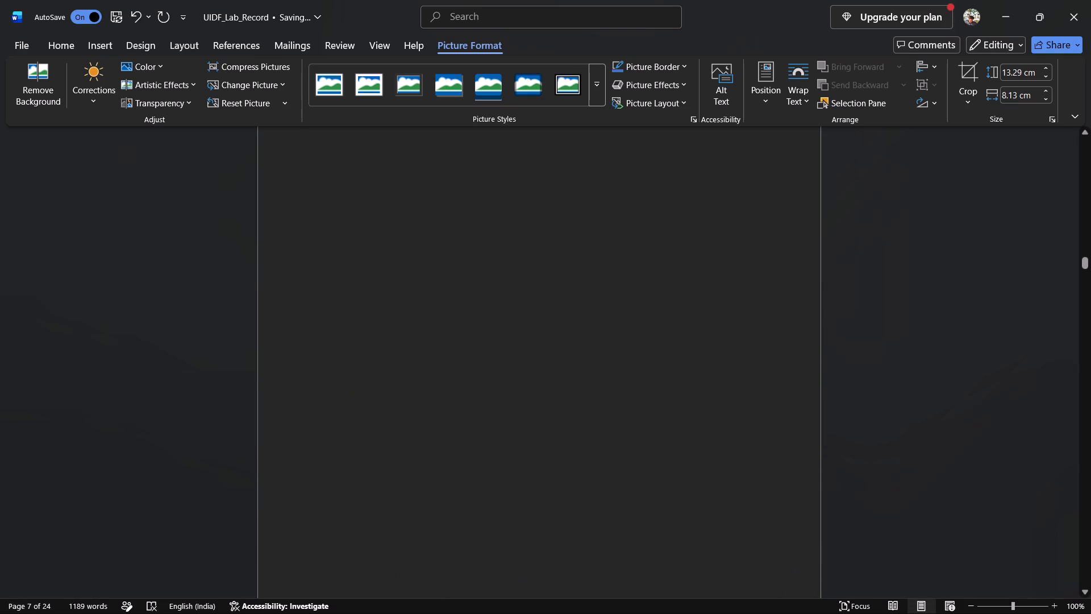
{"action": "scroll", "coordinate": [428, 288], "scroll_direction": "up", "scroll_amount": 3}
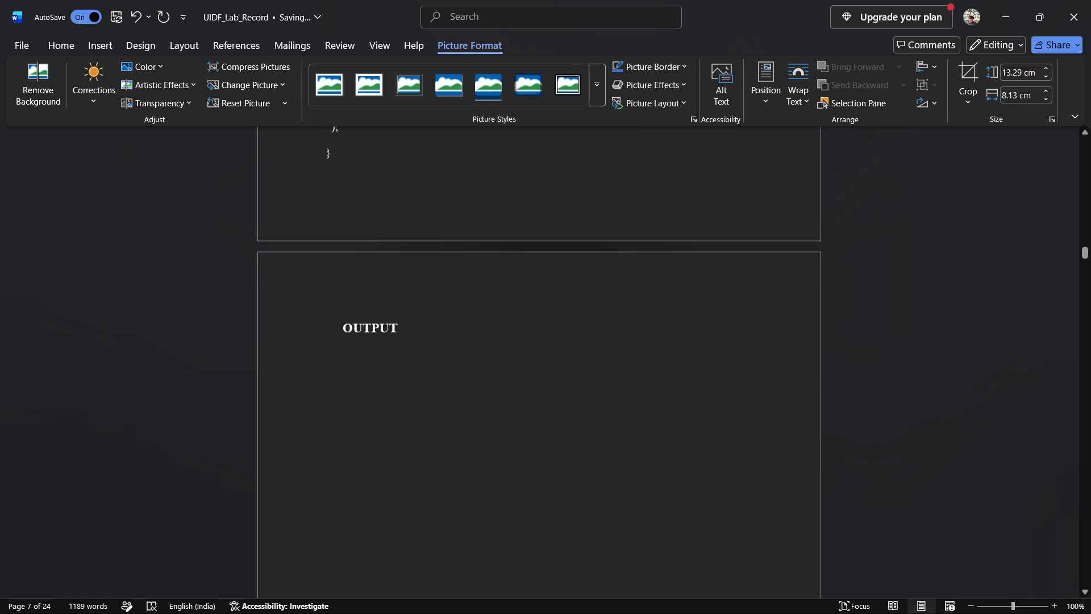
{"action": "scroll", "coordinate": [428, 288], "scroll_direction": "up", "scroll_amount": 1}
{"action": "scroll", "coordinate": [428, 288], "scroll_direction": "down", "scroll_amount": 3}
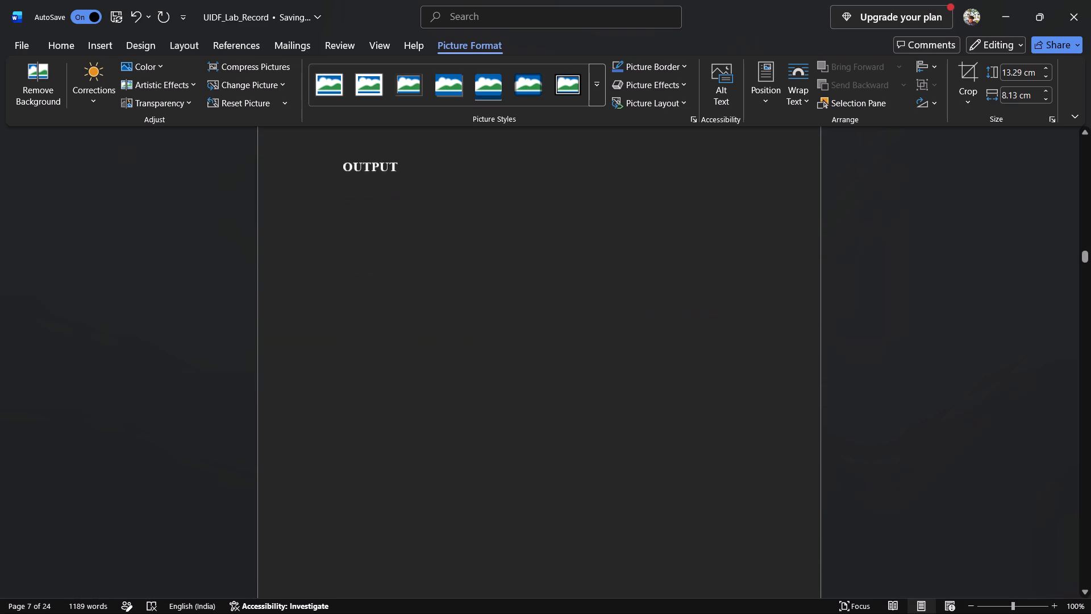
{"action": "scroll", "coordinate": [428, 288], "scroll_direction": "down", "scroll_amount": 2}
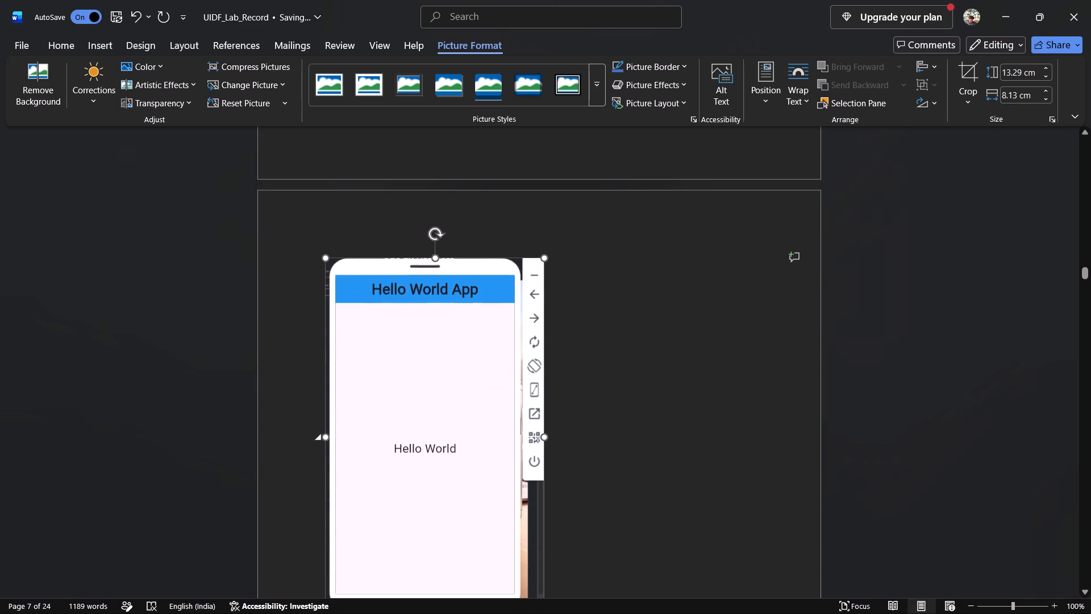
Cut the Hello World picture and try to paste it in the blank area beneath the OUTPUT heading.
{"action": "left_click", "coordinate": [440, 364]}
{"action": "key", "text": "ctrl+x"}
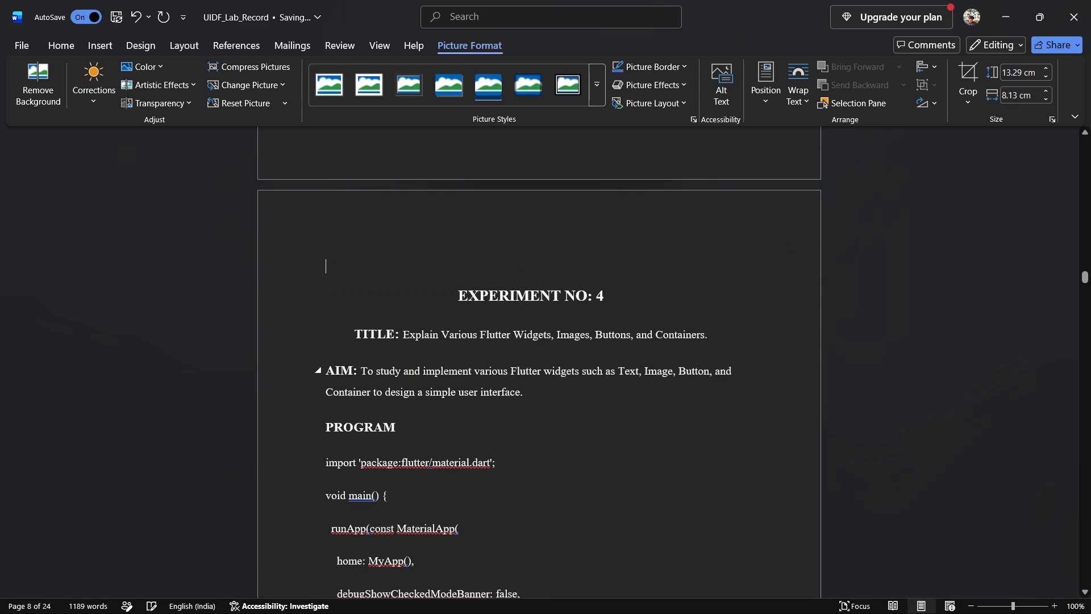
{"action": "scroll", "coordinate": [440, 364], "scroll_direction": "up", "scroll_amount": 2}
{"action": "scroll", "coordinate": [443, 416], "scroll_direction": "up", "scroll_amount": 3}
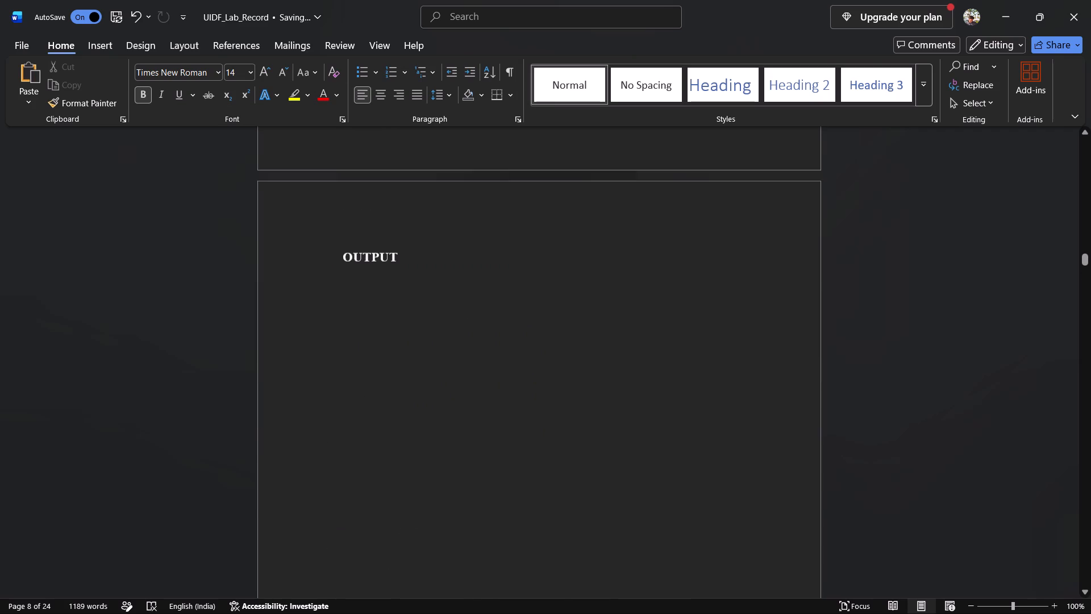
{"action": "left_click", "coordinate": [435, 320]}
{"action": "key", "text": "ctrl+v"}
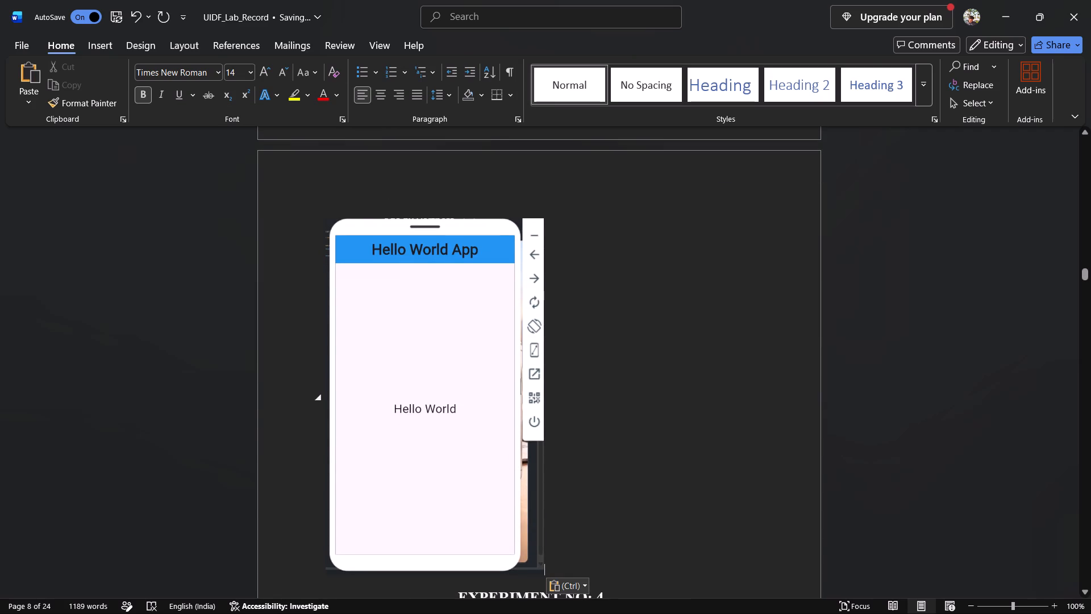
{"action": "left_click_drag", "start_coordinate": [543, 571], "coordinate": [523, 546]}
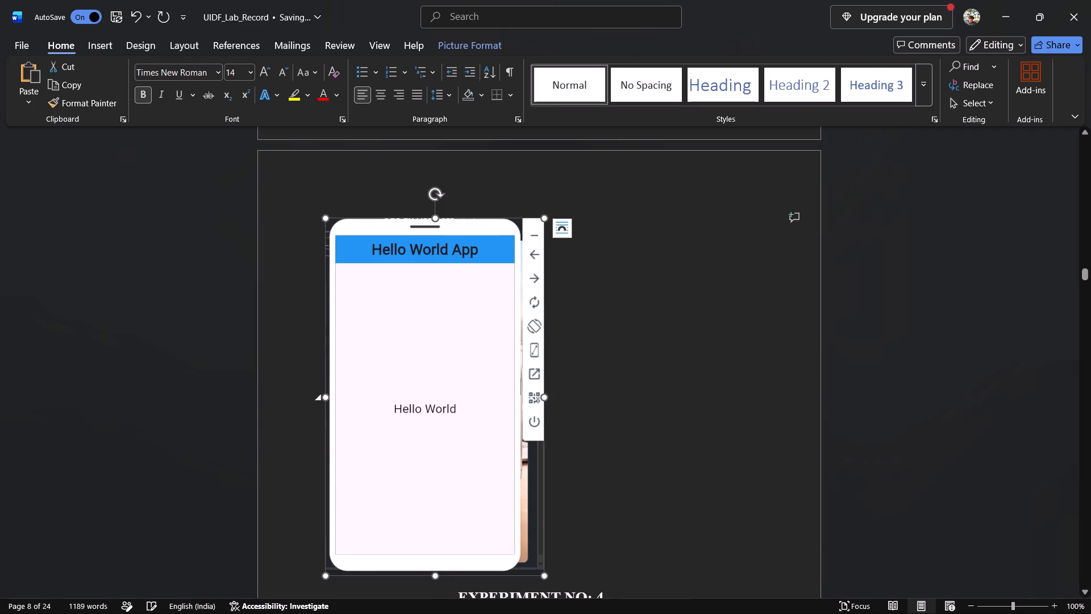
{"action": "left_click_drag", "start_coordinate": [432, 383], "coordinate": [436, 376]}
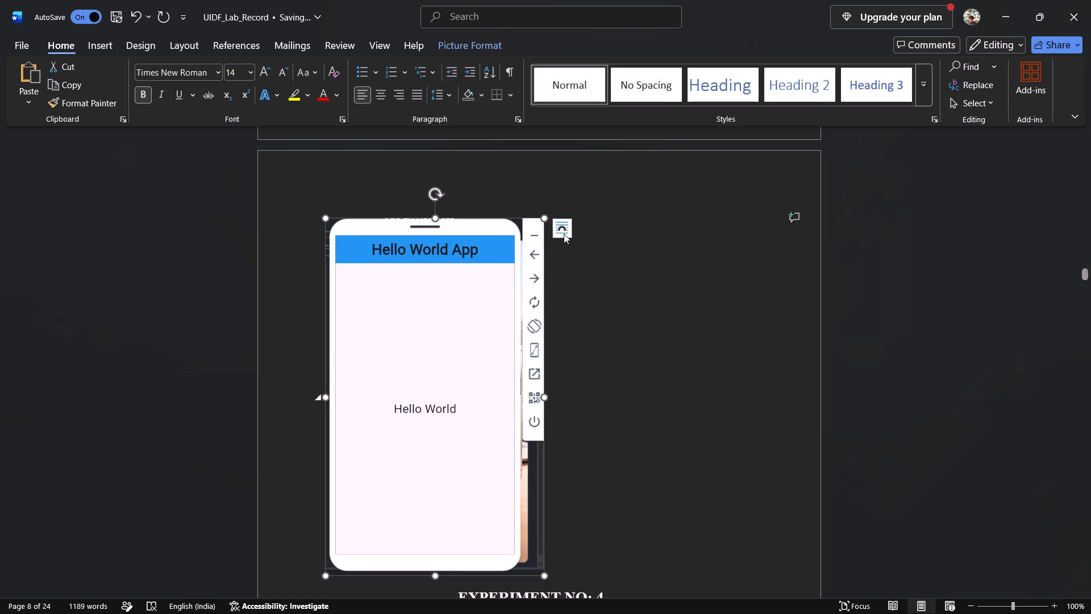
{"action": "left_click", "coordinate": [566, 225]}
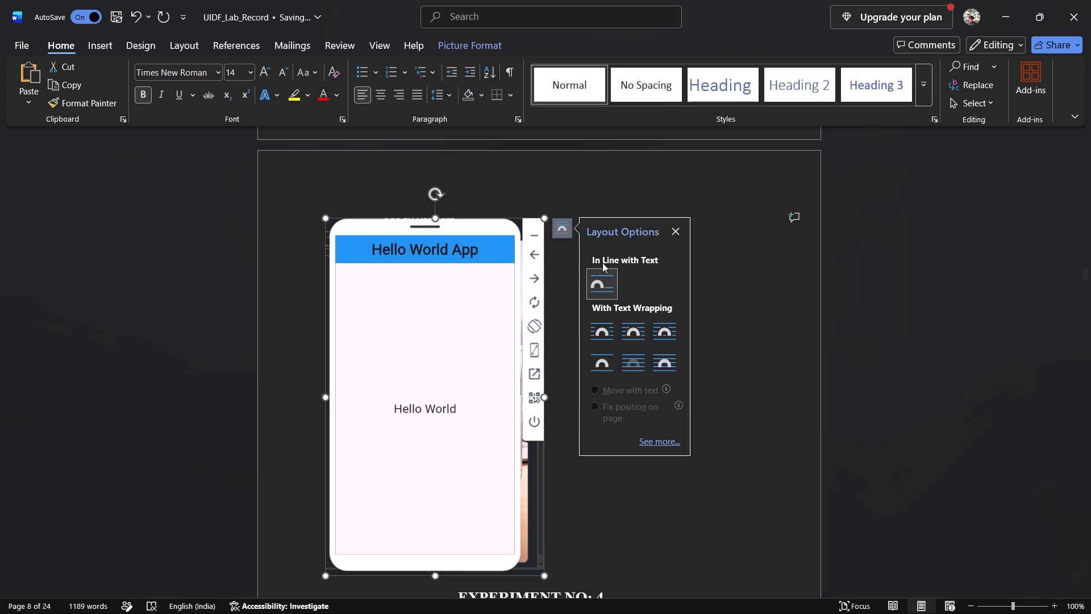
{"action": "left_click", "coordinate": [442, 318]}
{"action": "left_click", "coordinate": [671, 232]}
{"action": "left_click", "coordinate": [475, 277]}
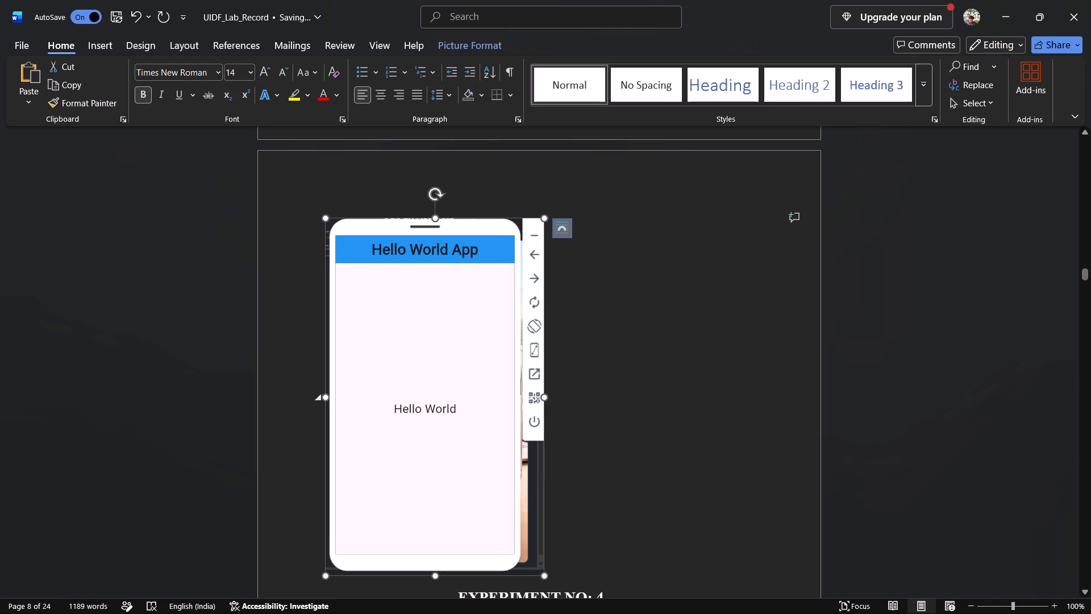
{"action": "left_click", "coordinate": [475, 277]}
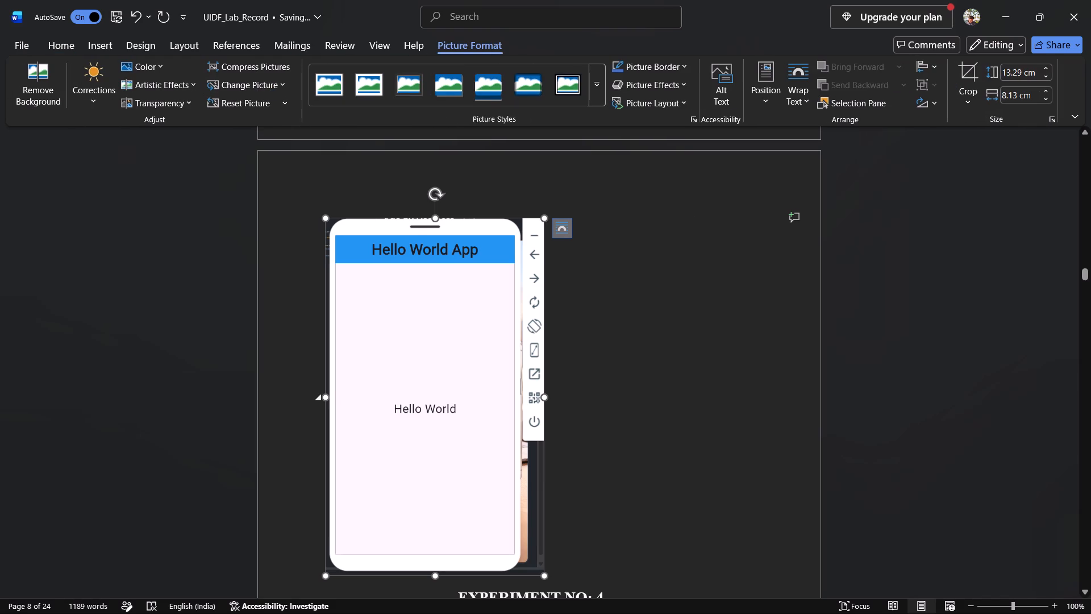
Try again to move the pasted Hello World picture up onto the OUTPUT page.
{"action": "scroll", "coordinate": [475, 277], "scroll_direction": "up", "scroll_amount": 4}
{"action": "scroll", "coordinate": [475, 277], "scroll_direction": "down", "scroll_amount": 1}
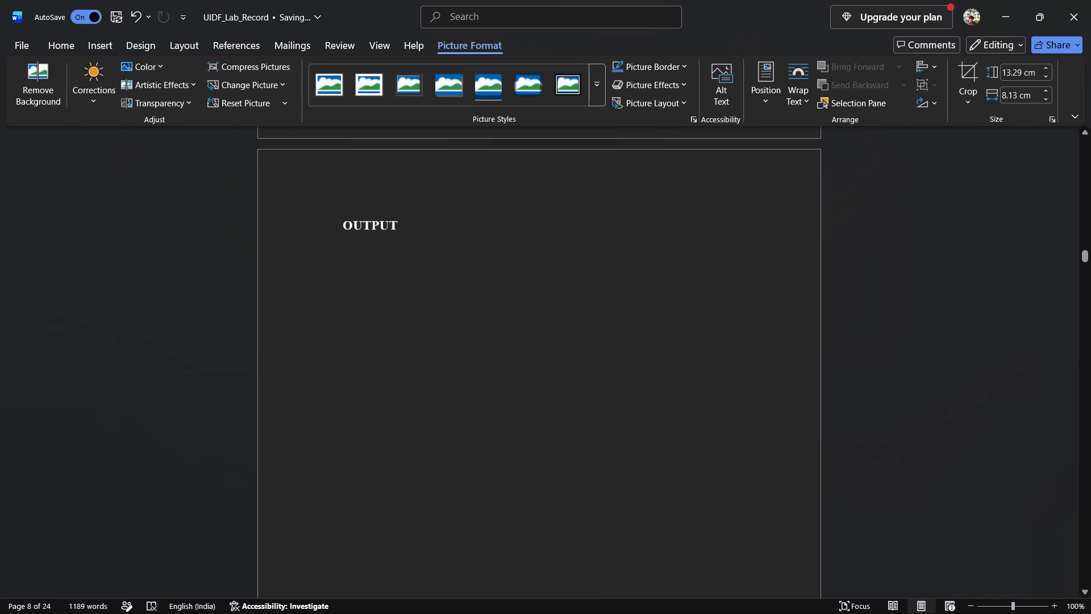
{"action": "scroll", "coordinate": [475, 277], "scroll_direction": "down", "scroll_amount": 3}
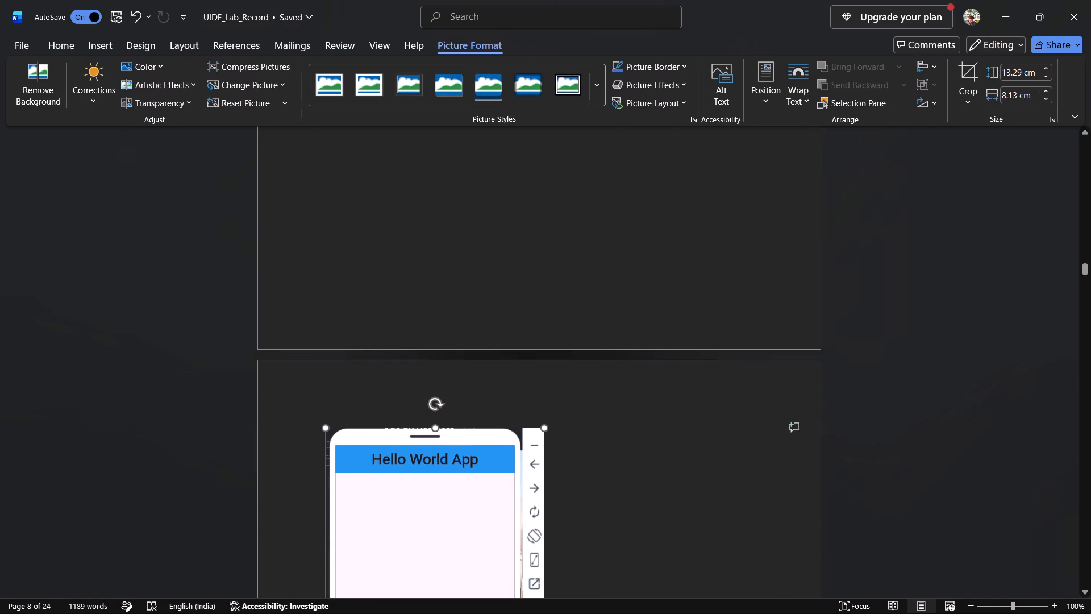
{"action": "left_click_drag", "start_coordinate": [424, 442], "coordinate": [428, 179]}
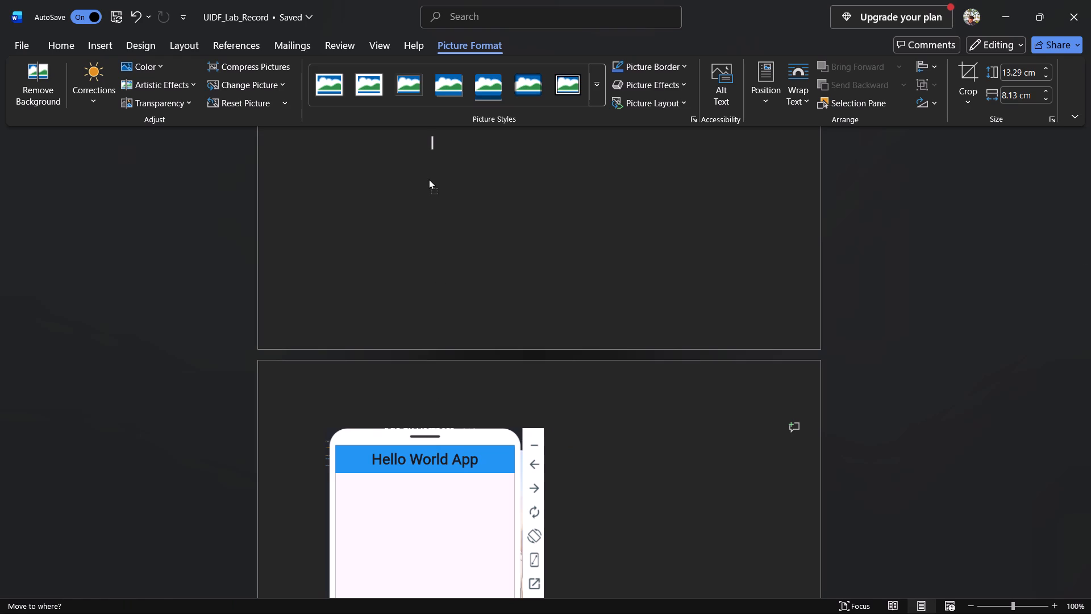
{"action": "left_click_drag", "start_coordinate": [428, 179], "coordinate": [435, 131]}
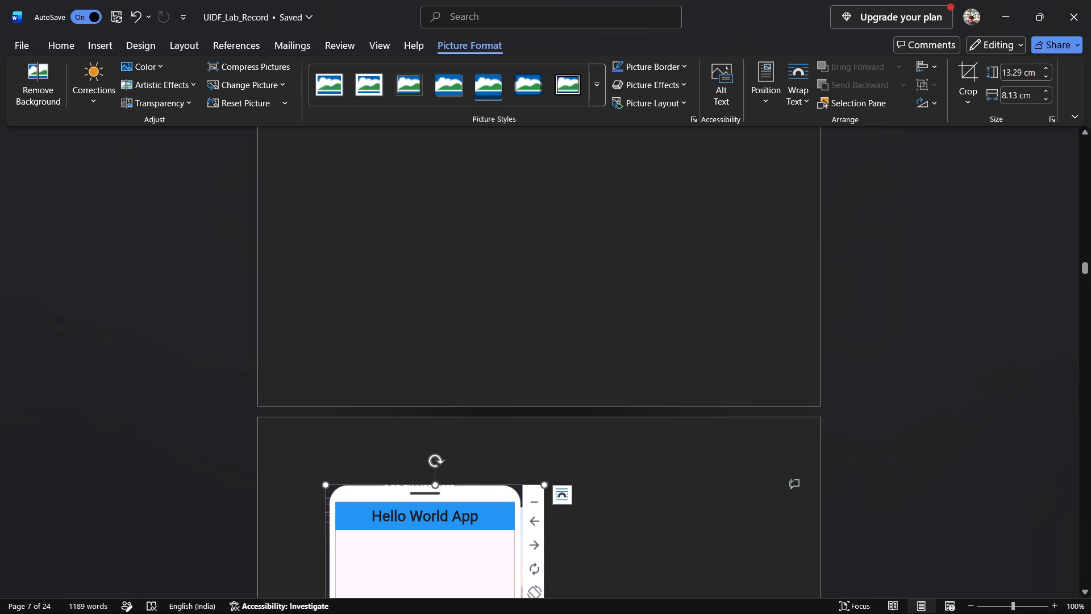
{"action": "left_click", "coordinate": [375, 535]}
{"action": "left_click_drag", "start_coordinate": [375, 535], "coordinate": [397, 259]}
Move the Hello World picture from the Experiment 4 page to directly beneath Experiment 3's OUTPUT heading and deselect it.
{"action": "left_click_drag", "start_coordinate": [422, 545], "coordinate": [443, 500]}
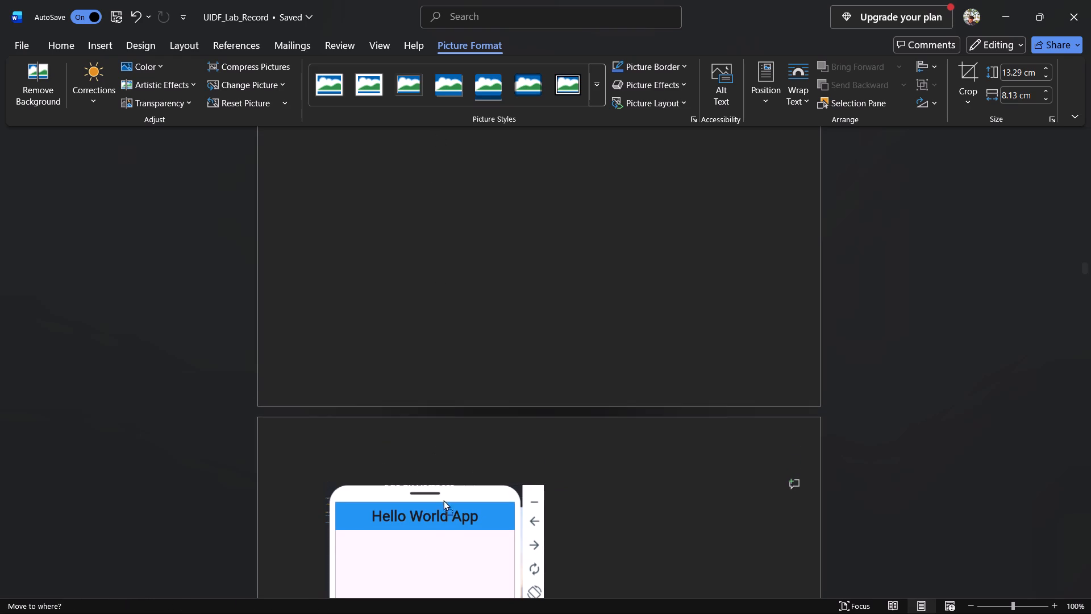
{"action": "left_click_drag", "start_coordinate": [443, 500], "coordinate": [433, 111]}
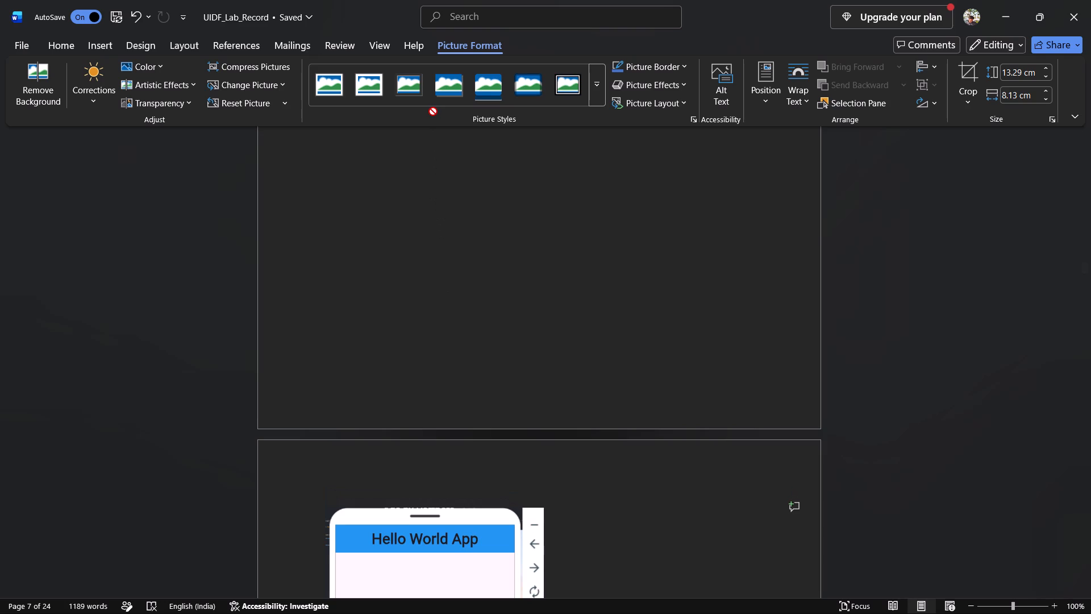
{"action": "left_click_drag", "start_coordinate": [433, 111], "coordinate": [431, 148]}
{"action": "key", "text": "Up"}
{"action": "key", "text": "Up"}
{"action": "key", "text": "Up"}
{"action": "key", "text": "Up"}
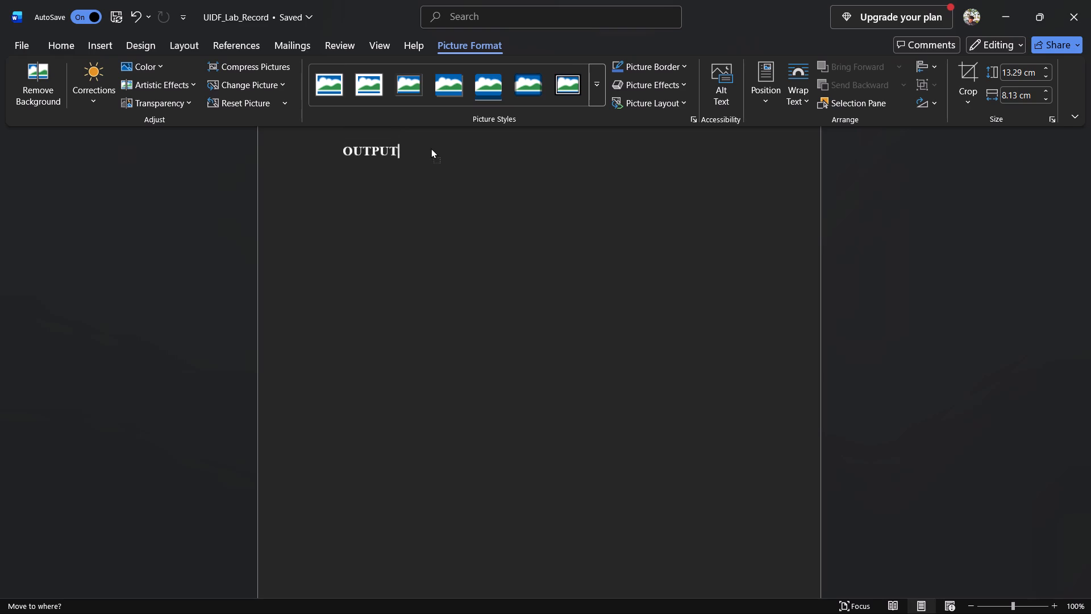
{"action": "left_click_drag", "start_coordinate": [431, 148], "coordinate": [392, 256]}
{"action": "key", "text": "Down"}
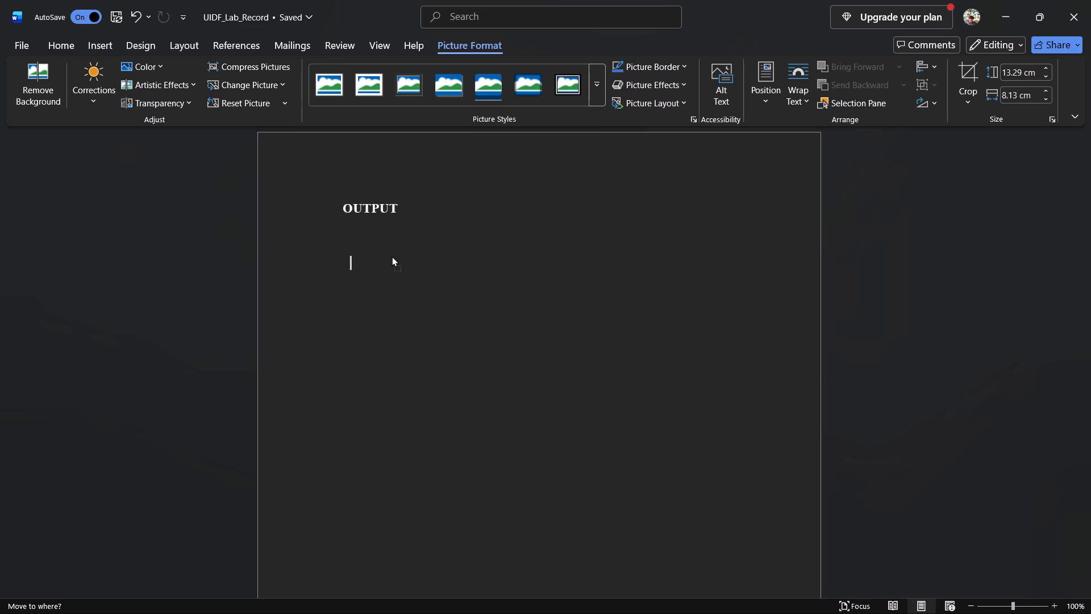
{"action": "left_click_drag", "start_coordinate": [392, 256], "coordinate": [384, 250]}
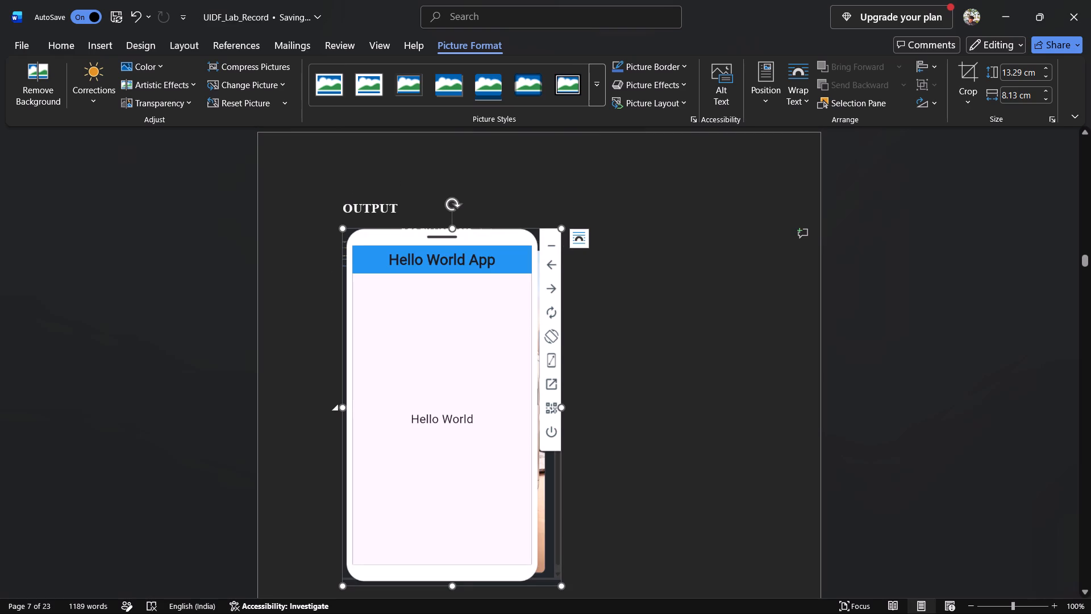
{"action": "left_click", "coordinate": [682, 362]}
Add a colon after Experiment 3's OUTPUT heading and insert two blank lines between it and the Hello World picture.
{"action": "scroll", "coordinate": [682, 362], "scroll_direction": "down", "scroll_amount": 1}
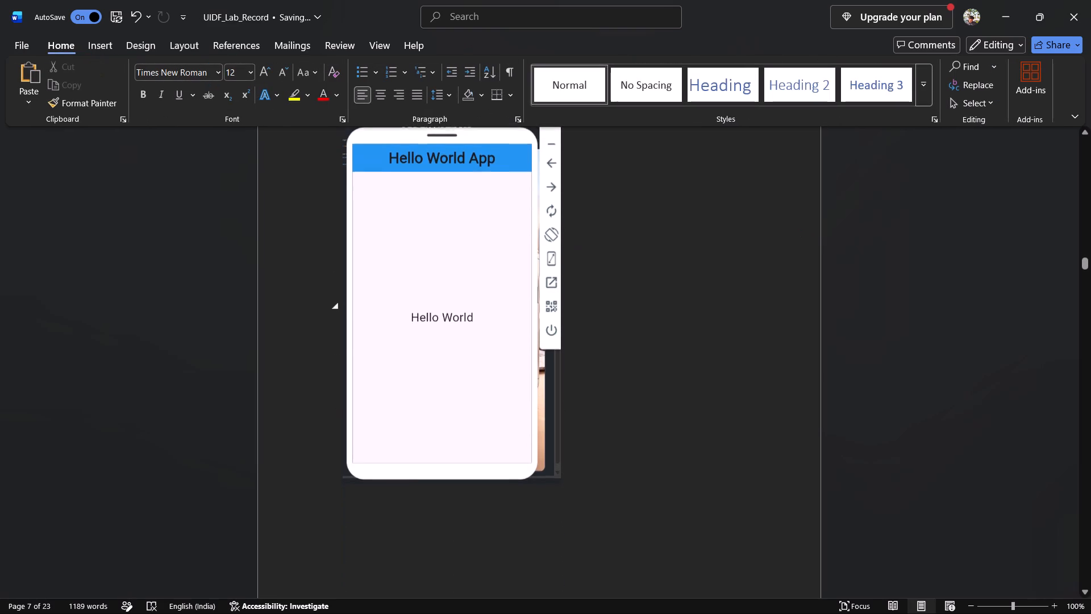
{"action": "scroll", "coordinate": [682, 362], "scroll_direction": "down", "scroll_amount": 1}
{"action": "scroll", "coordinate": [682, 362], "scroll_direction": "up", "scroll_amount": 1}
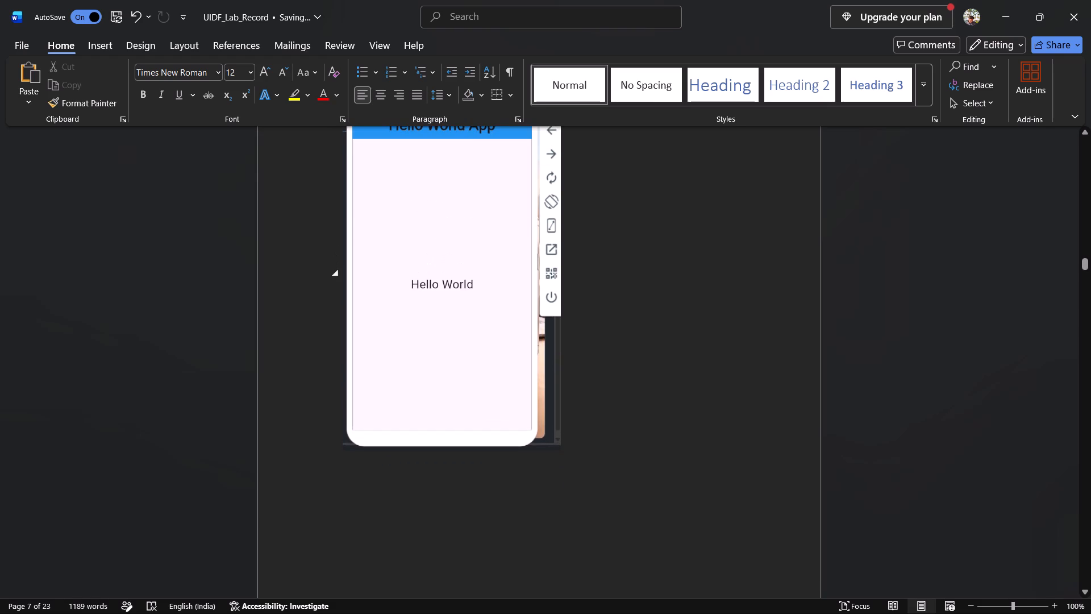
{"action": "scroll", "coordinate": [672, 377], "scroll_direction": "up", "scroll_amount": 1}
{"action": "left_click", "coordinate": [420, 246]}
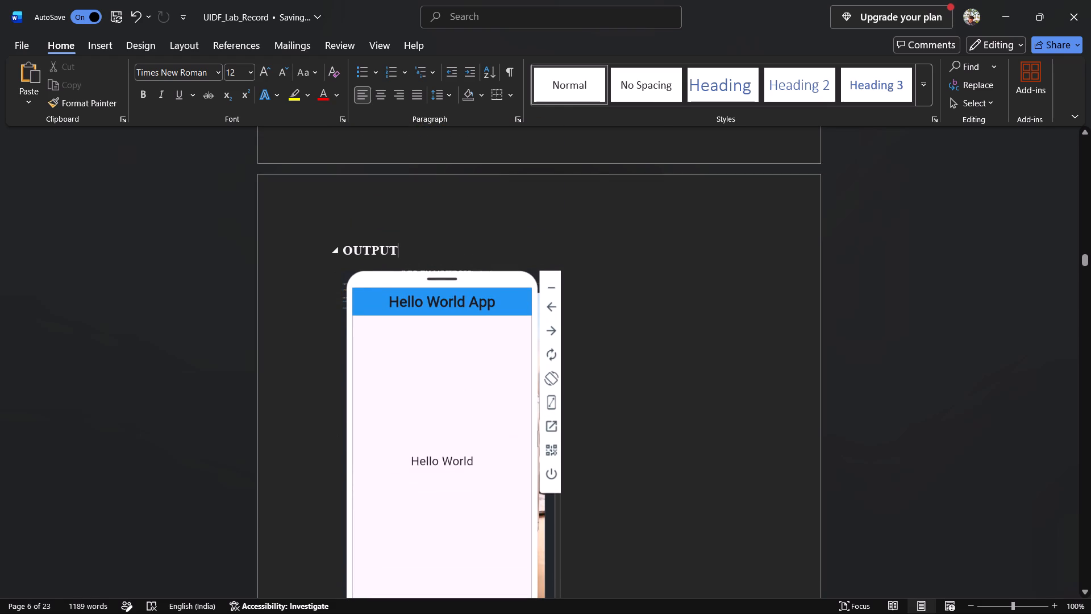
{"action": "key", "text": "shift+colon"}
{"action": "key", "text": "Return"}
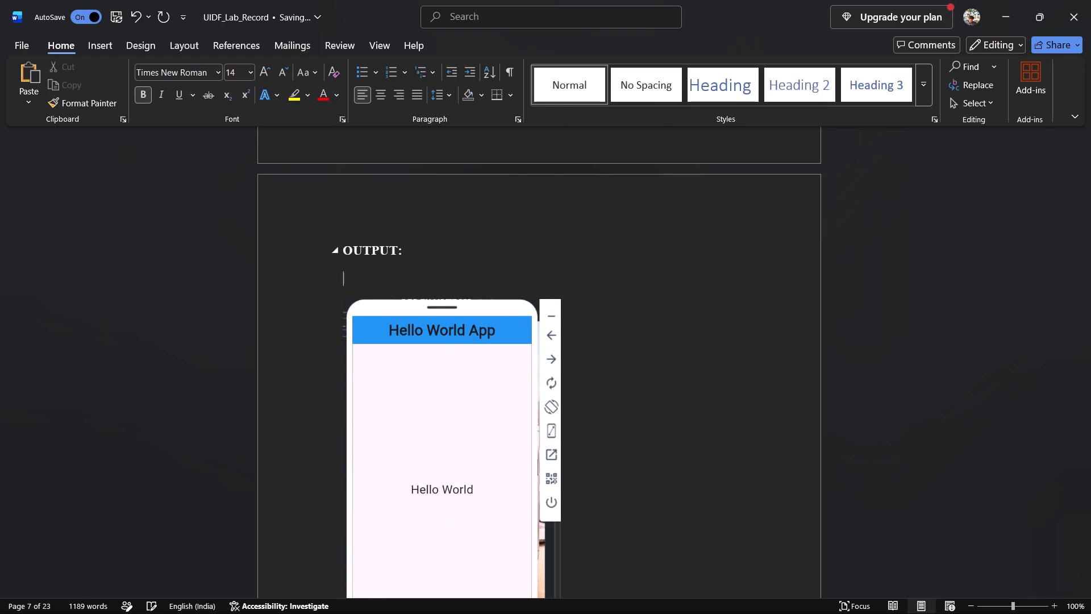
{"action": "key", "text": "Return"}
Place the text cursor on the blank line beneath the Hello World picture and check the picture's placement.
{"action": "scroll", "coordinate": [420, 246], "scroll_direction": "down", "scroll_amount": 2}
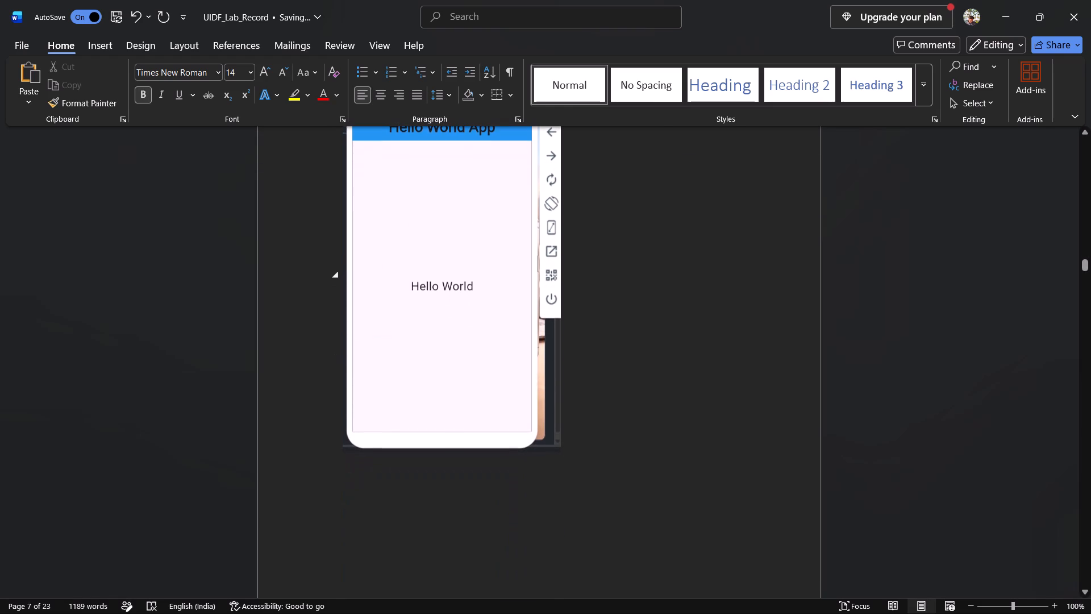
{"action": "scroll", "coordinate": [587, 450], "scroll_direction": "down", "scroll_amount": 1}
{"action": "left_click", "coordinate": [598, 403]}
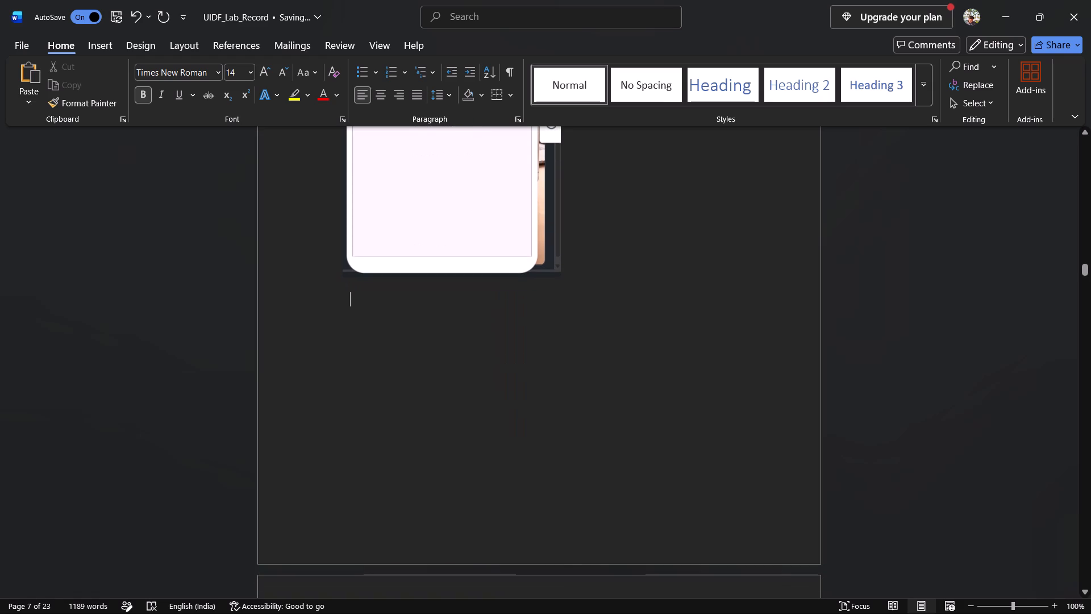
{"action": "scroll", "coordinate": [598, 403], "scroll_direction": "up", "scroll_amount": 3}
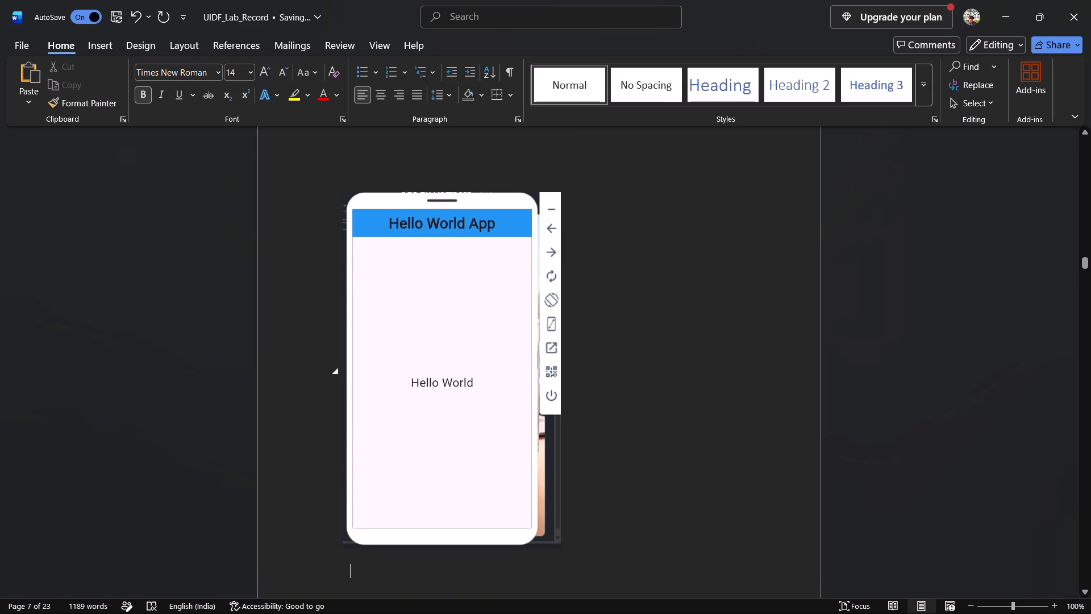
Review Experiment 4's program and OUTPUT section through to the start of Experiment 5.
{"action": "scroll", "coordinate": [636, 468], "scroll_direction": "down", "scroll_amount": 4}
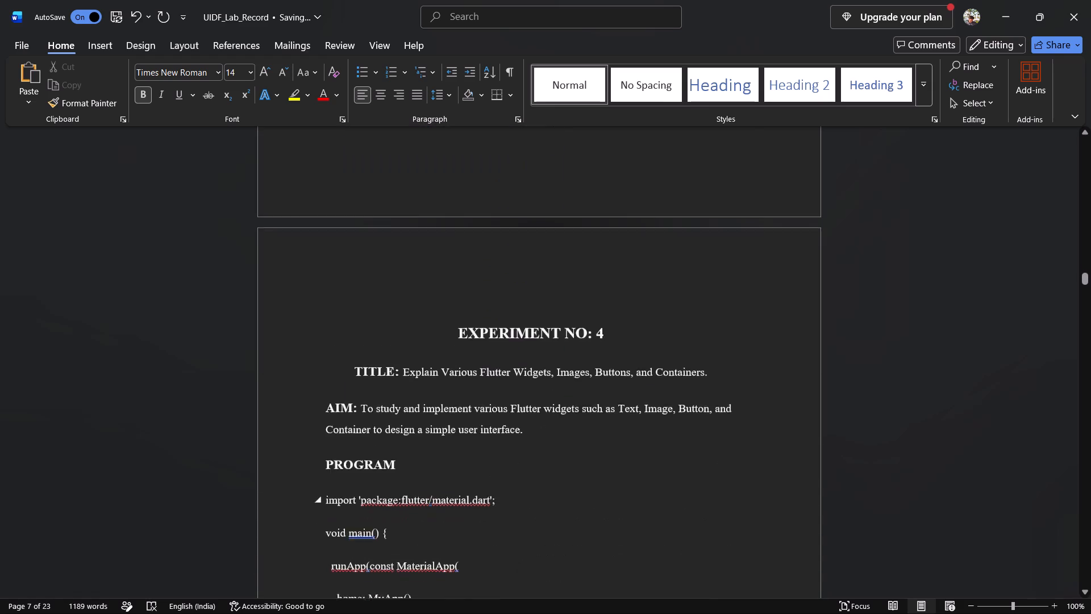
{"action": "scroll", "coordinate": [636, 468], "scroll_direction": "down", "scroll_amount": 9}
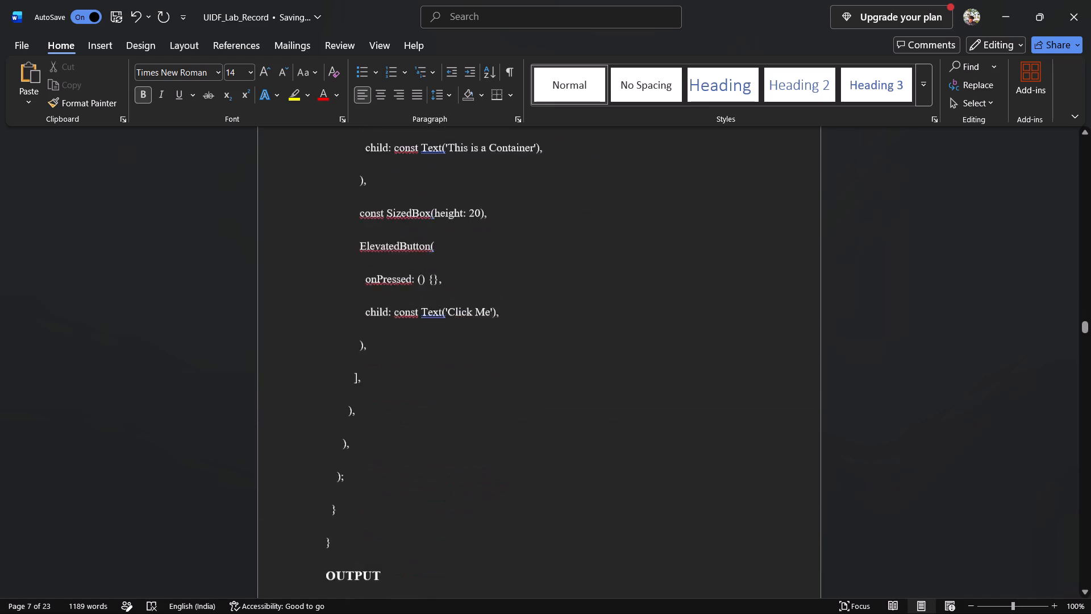
{"action": "scroll", "coordinate": [636, 468], "scroll_direction": "up", "scroll_amount": 2}
{"action": "scroll", "coordinate": [636, 468], "scroll_direction": "down", "scroll_amount": 2}
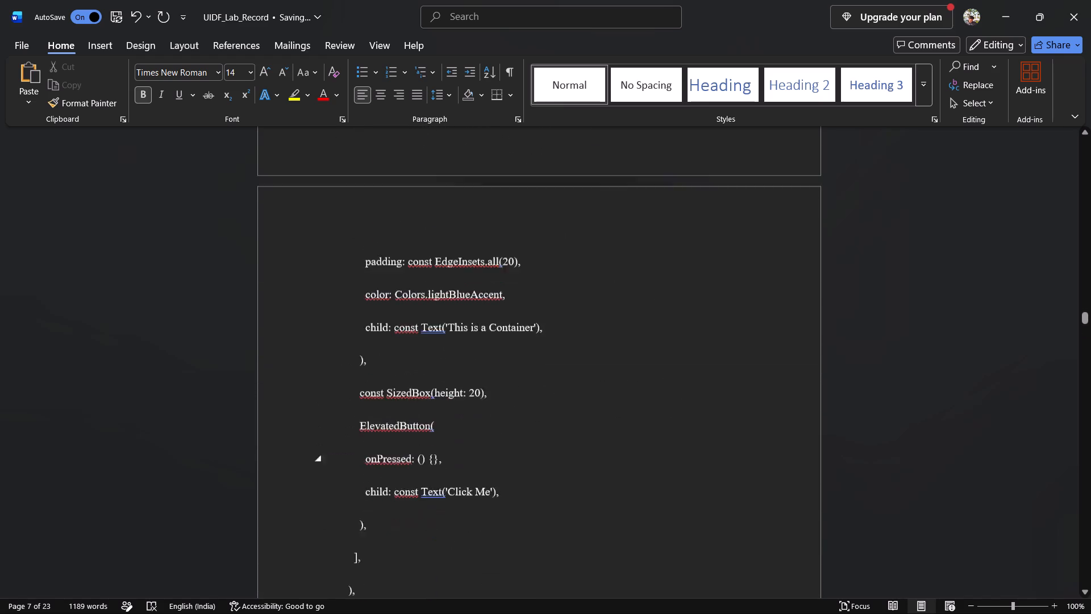
{"action": "scroll", "coordinate": [636, 468], "scroll_direction": "down", "scroll_amount": 3}
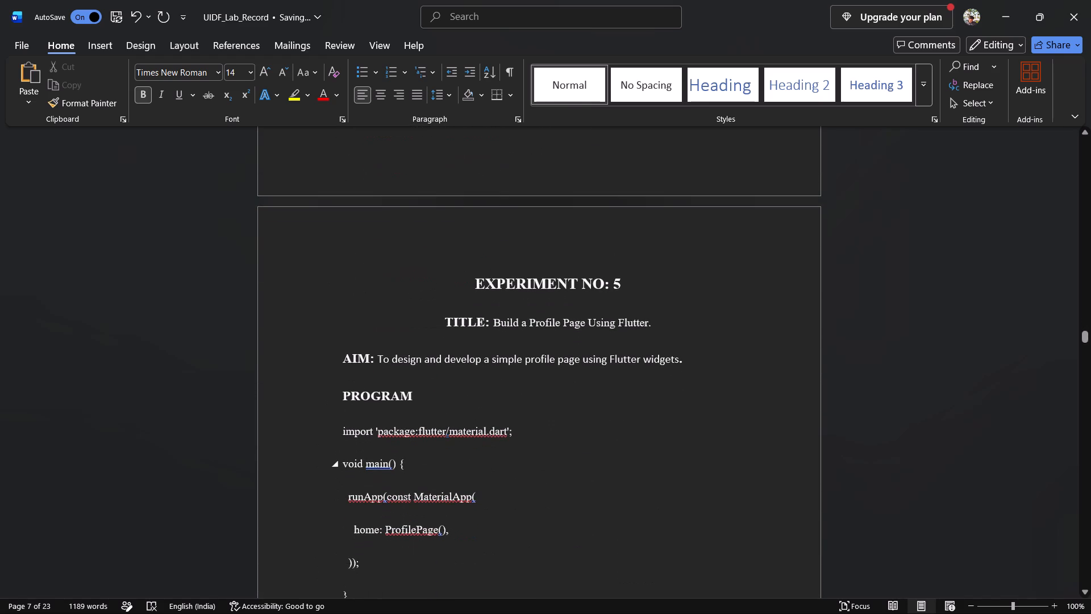
{"action": "scroll", "coordinate": [636, 468], "scroll_direction": "down", "scroll_amount": 1}
{"action": "scroll", "coordinate": [636, 468], "scroll_direction": "up", "scroll_amount": 1}
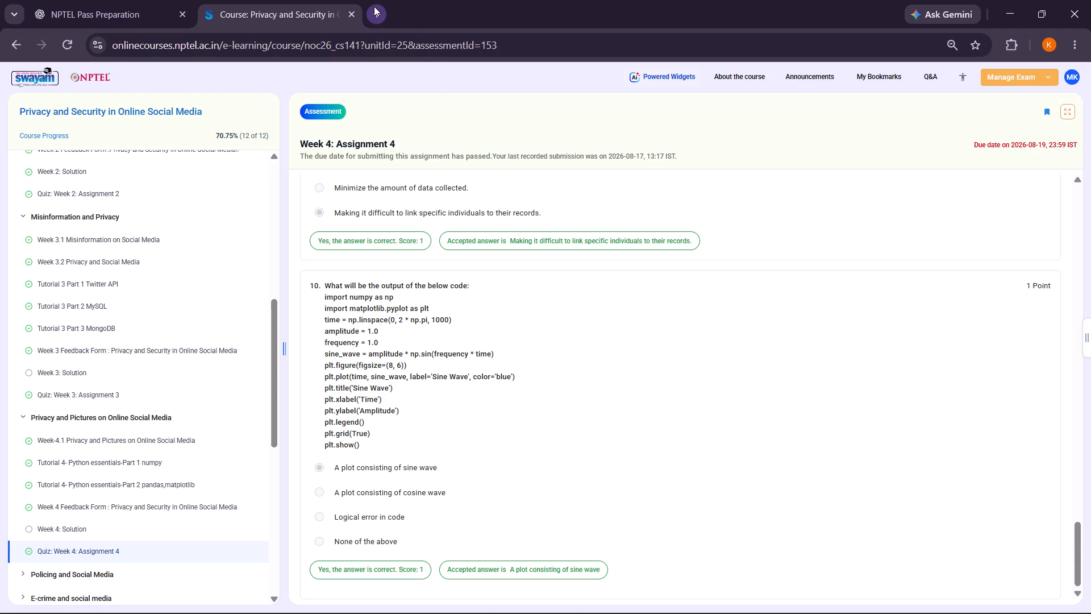
Switch to Chrome and open the FlutLab.io workspace in a new tab.
{"action": "left_click", "coordinate": [374, 6]}
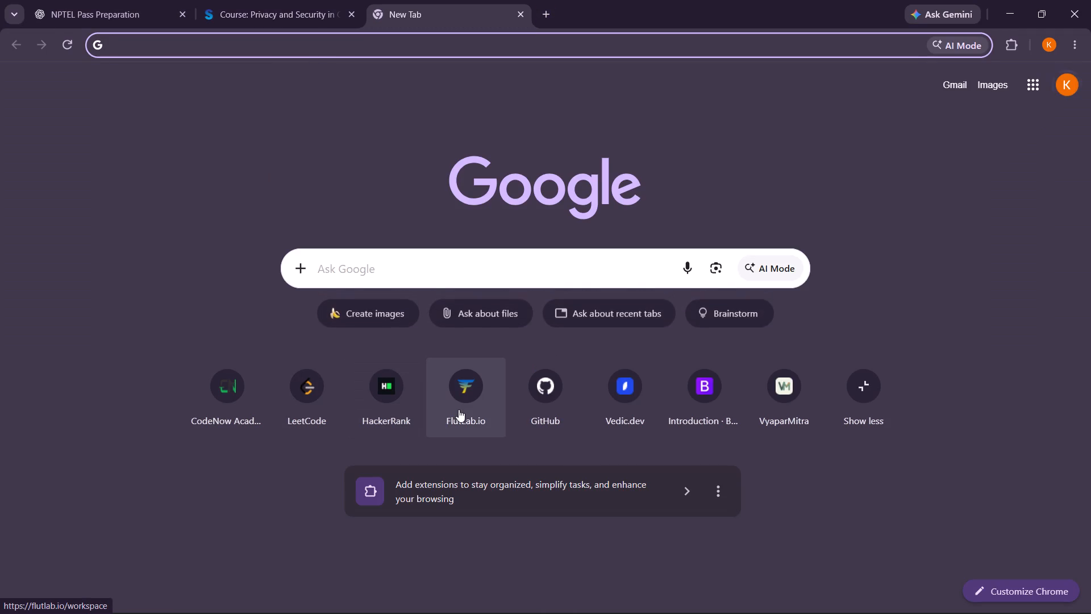
{"action": "left_click", "coordinate": [459, 409]}
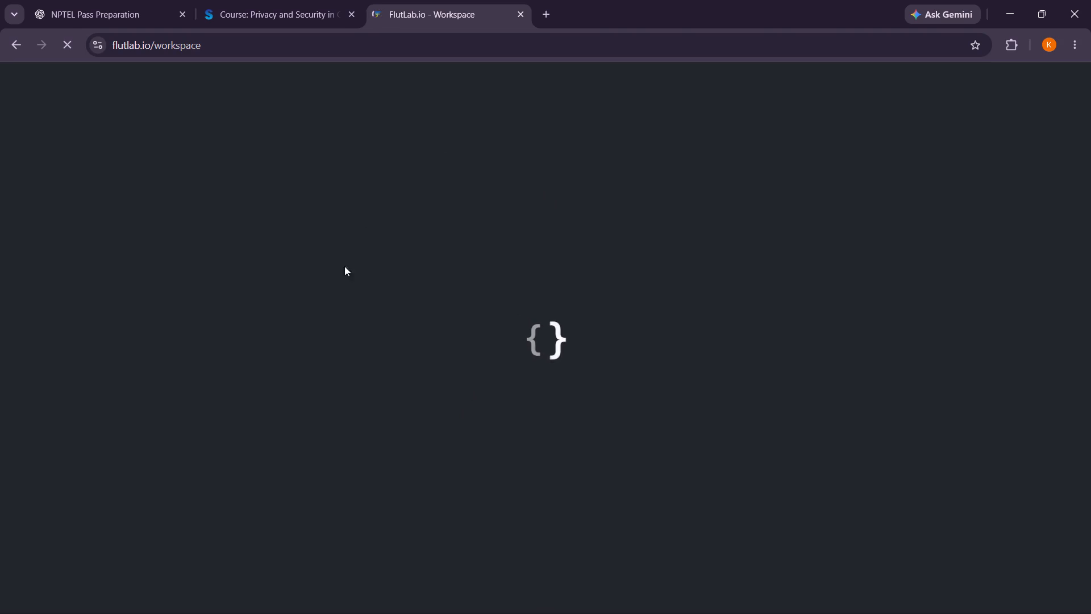
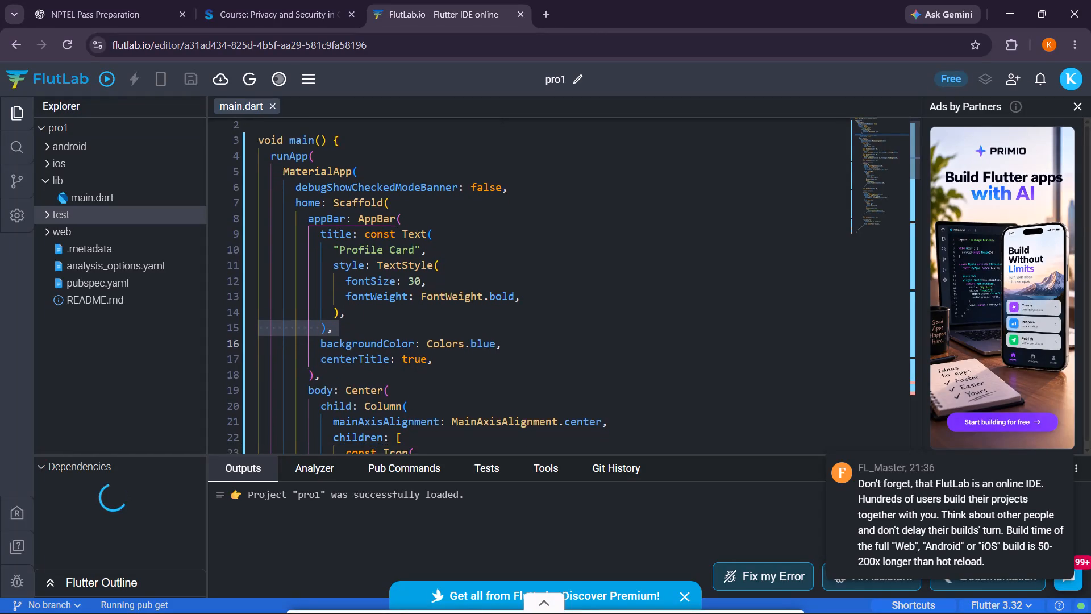
Dismiss the FL_Master chat message and the Discover Premium banner covering the pro1 workspace.
{"action": "scroll", "coordinate": [472, 320], "scroll_direction": "down", "scroll_amount": 4}
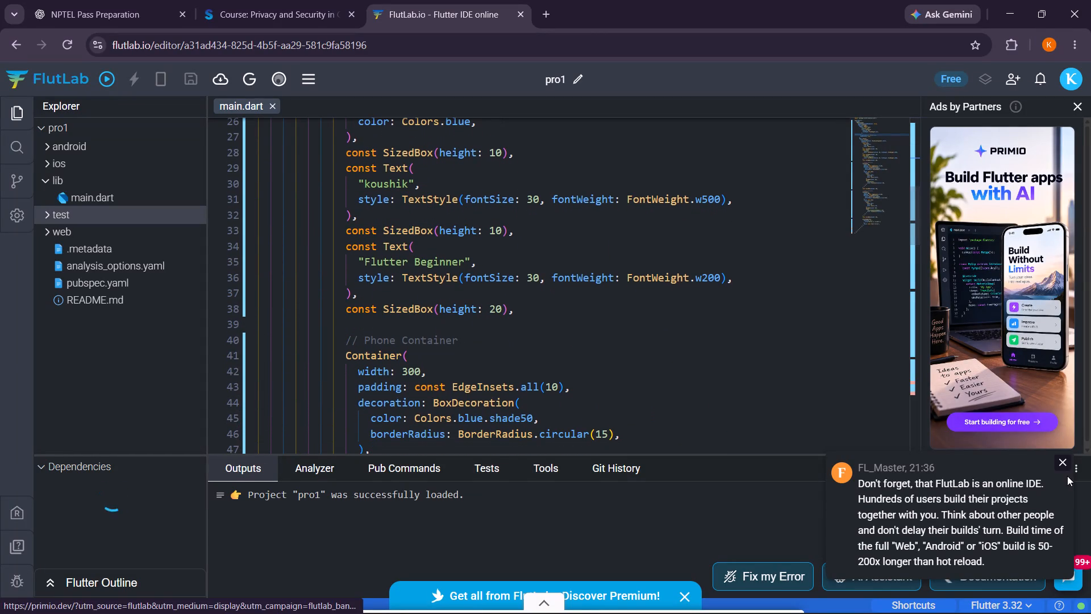
{"action": "left_click", "coordinate": [1065, 464]}
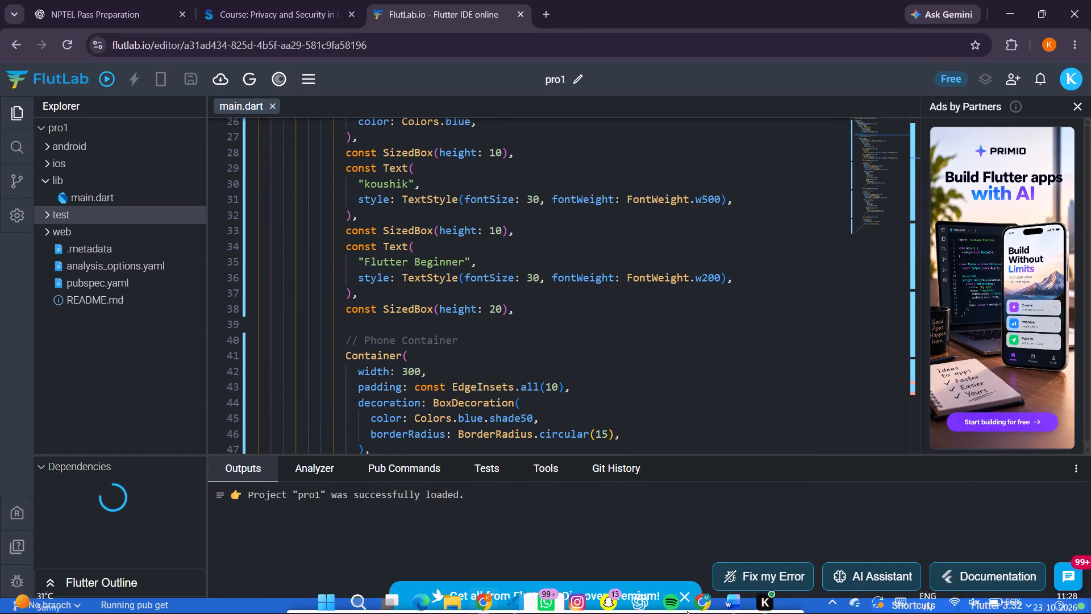
{"action": "left_click", "coordinate": [686, 594]}
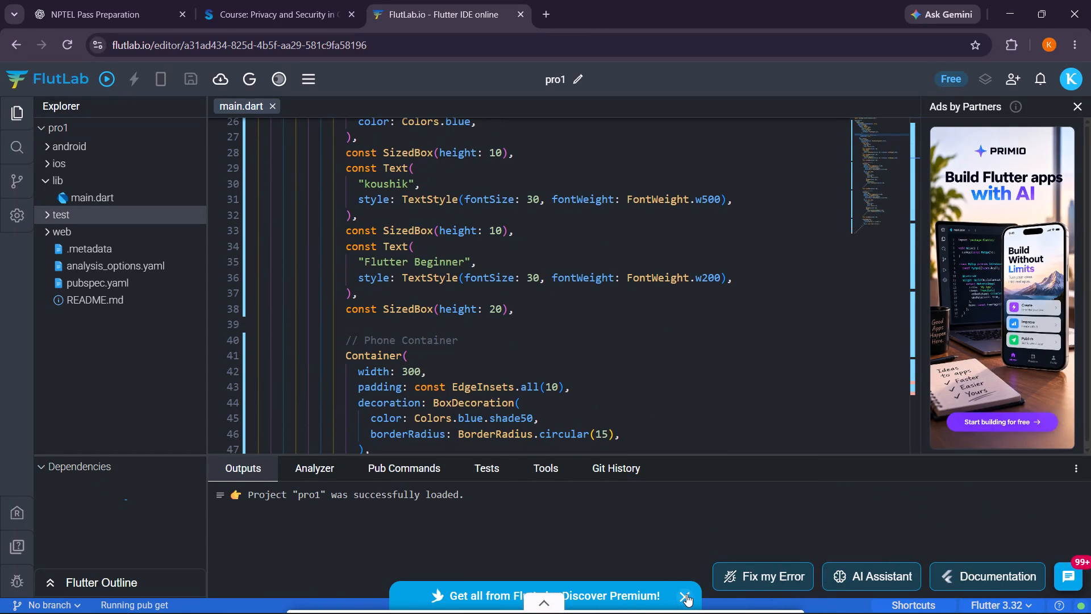
Check the pro1 project's code for errors with Fix my Error and dismiss the notification.
{"action": "left_click", "coordinate": [744, 574]}
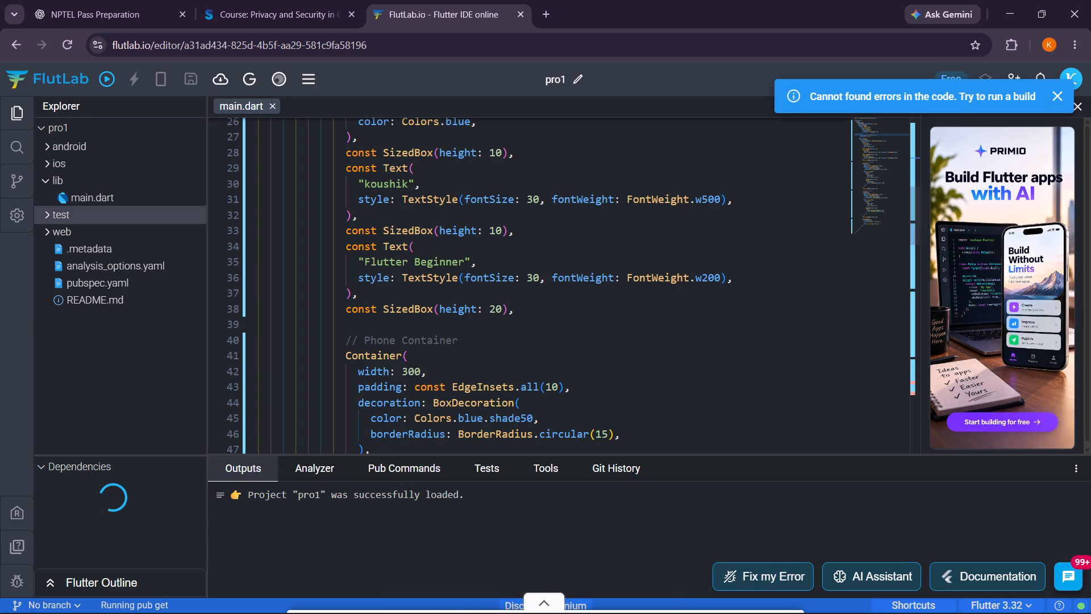
{"action": "left_click", "coordinate": [791, 104]}
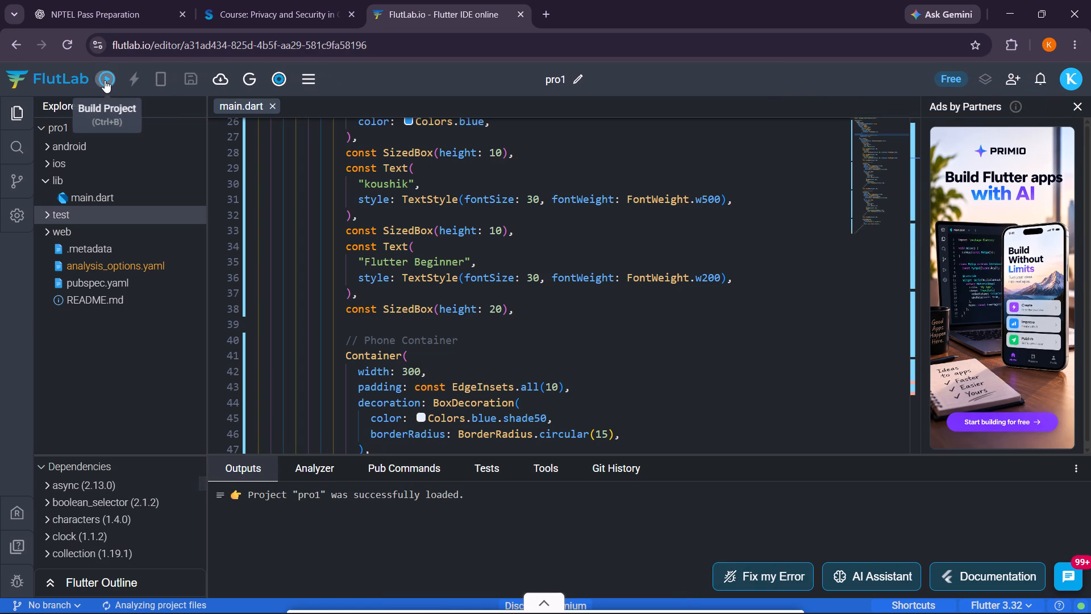
Build the pro1 Profile Card project, postponing the email verification request.
{"action": "left_click", "coordinate": [105, 80]}
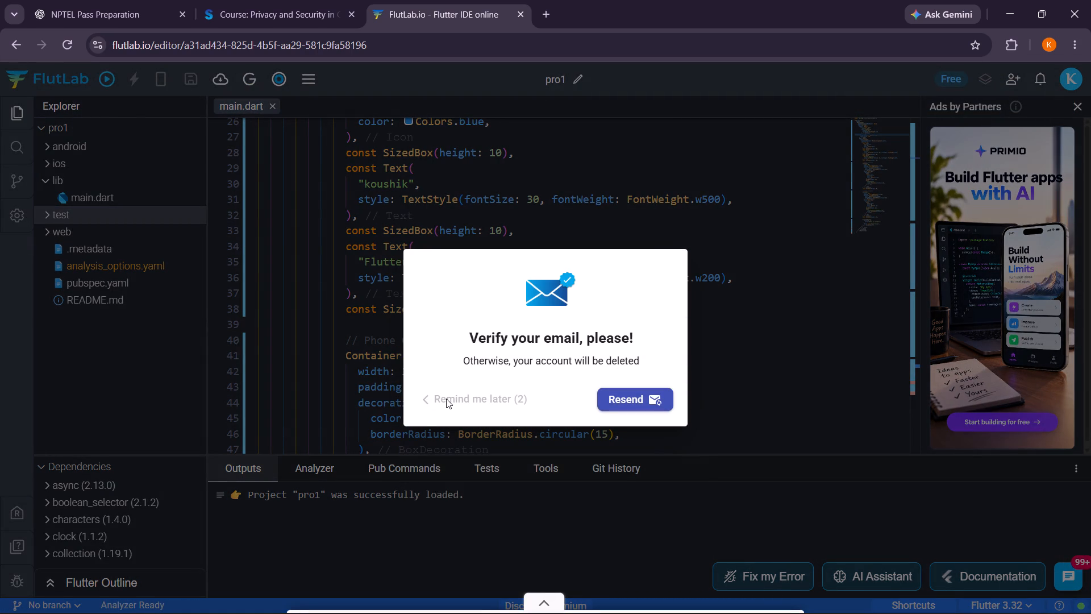
{"action": "left_click", "coordinate": [446, 399]}
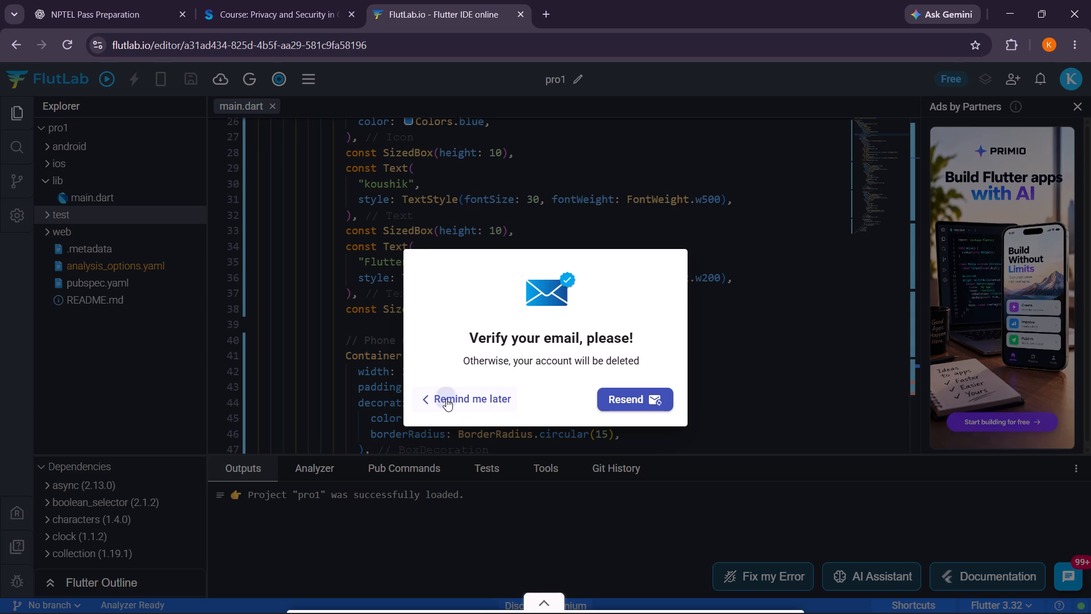
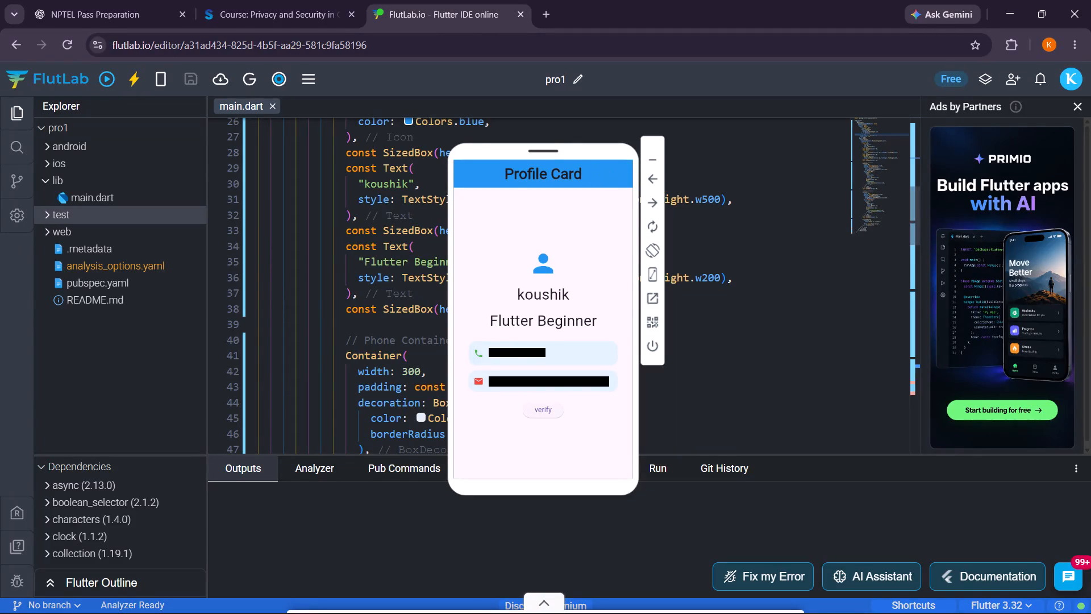
Move the Profile Card phone preview clear of the code and capture a screenshot of the workspace.
{"action": "left_click_drag", "start_coordinate": [549, 146], "coordinate": [877, 147]}
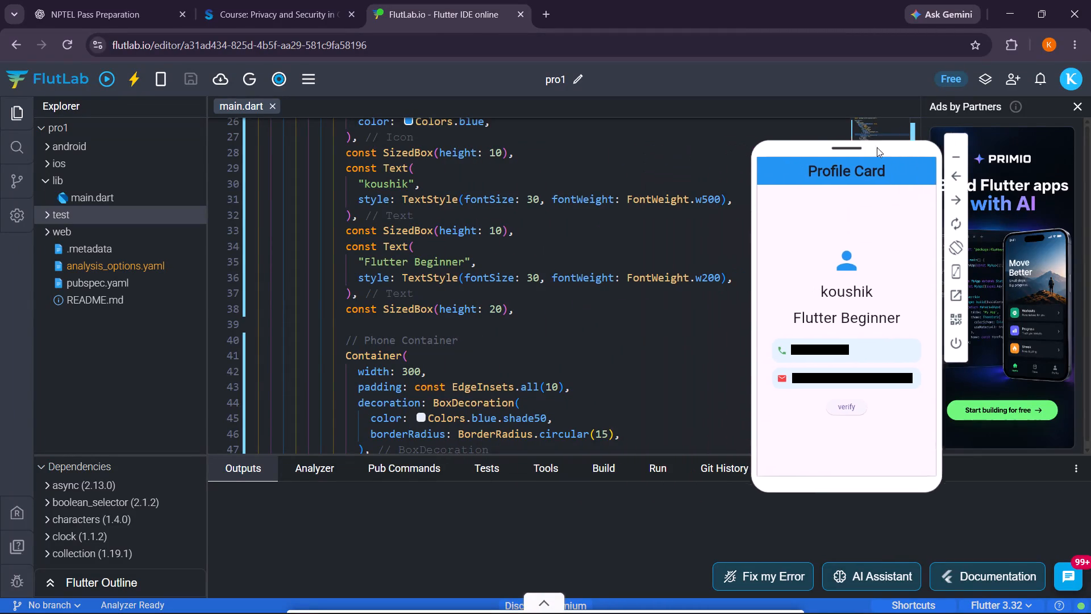
{"action": "left_click_drag", "start_coordinate": [877, 147], "coordinate": [972, 135]}
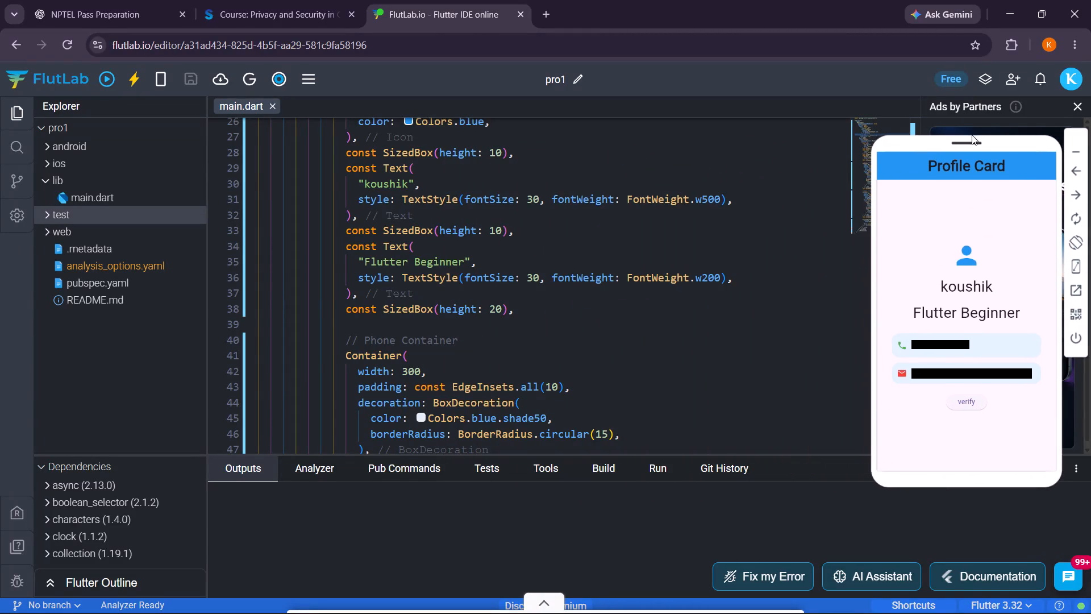
{"action": "left_click_drag", "start_coordinate": [972, 135], "coordinate": [982, 106]}
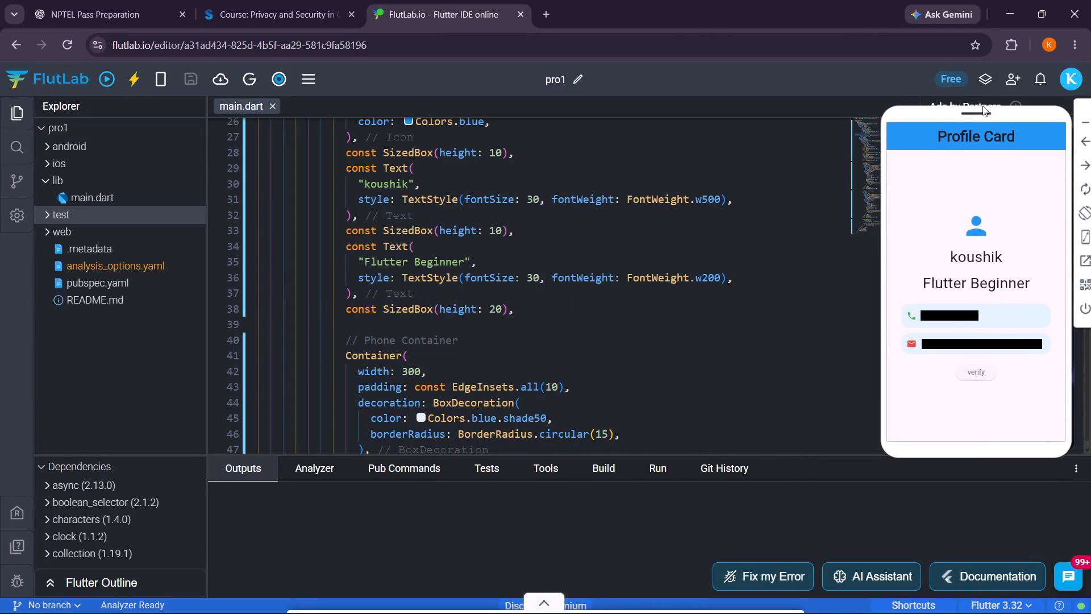
{"action": "left_click_drag", "start_coordinate": [982, 106], "coordinate": [977, 102]}
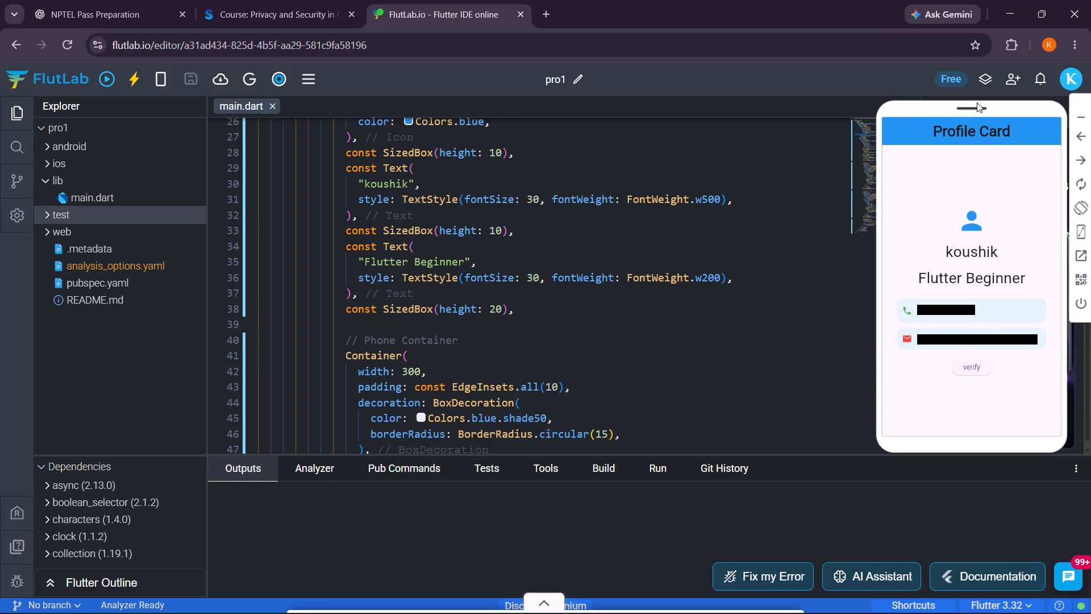
{"action": "key", "text": "Print"}
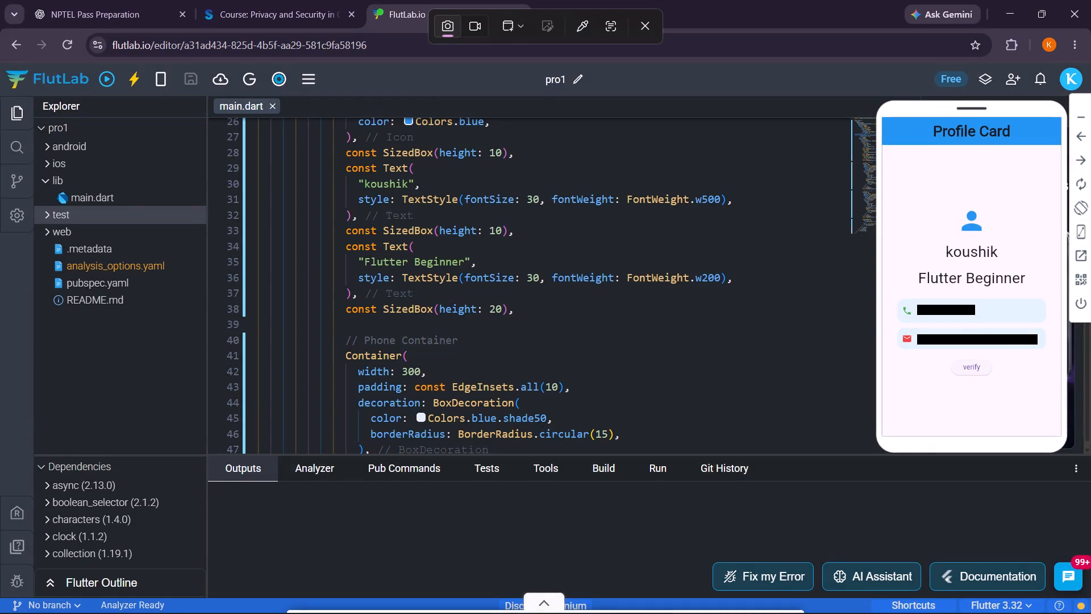
{"action": "left_click_drag", "start_coordinate": [881, 102], "coordinate": [1090, 373]}
{"action": "left_click_drag", "start_coordinate": [1090, 373], "coordinate": [1072, 459]}
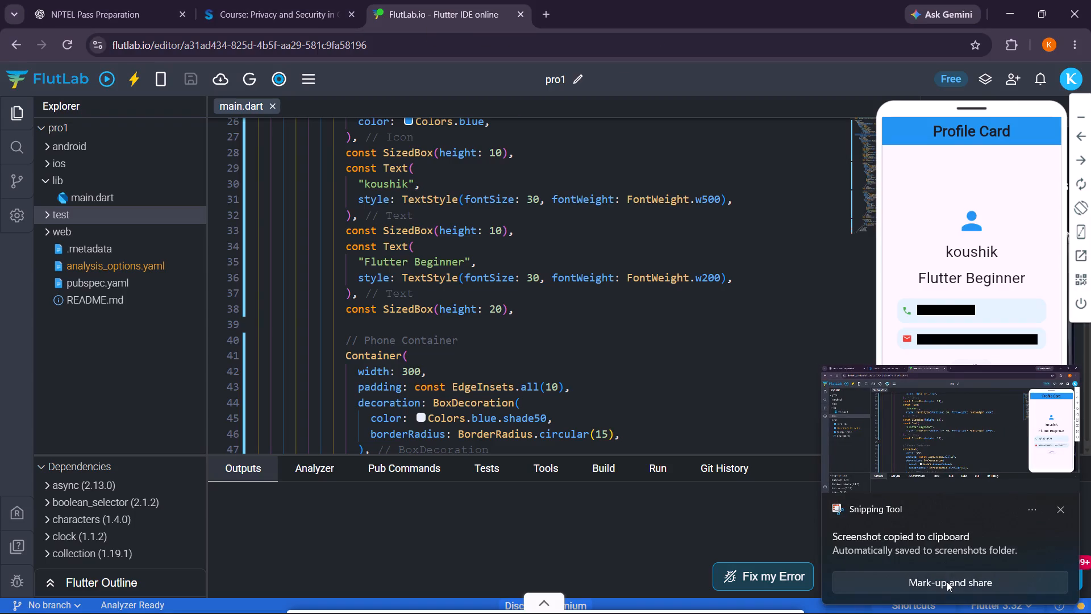
Open the captured screenshot for mark-up and crop it to the Profile Card phone preview.
{"action": "left_click", "coordinate": [947, 582]}
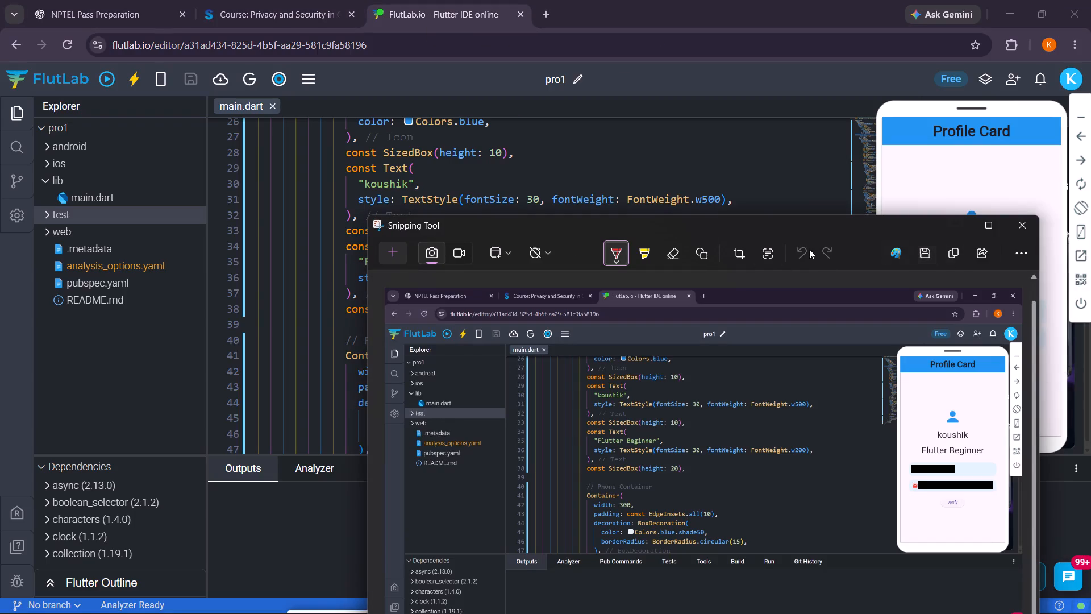
{"action": "left_click", "coordinate": [734, 258]}
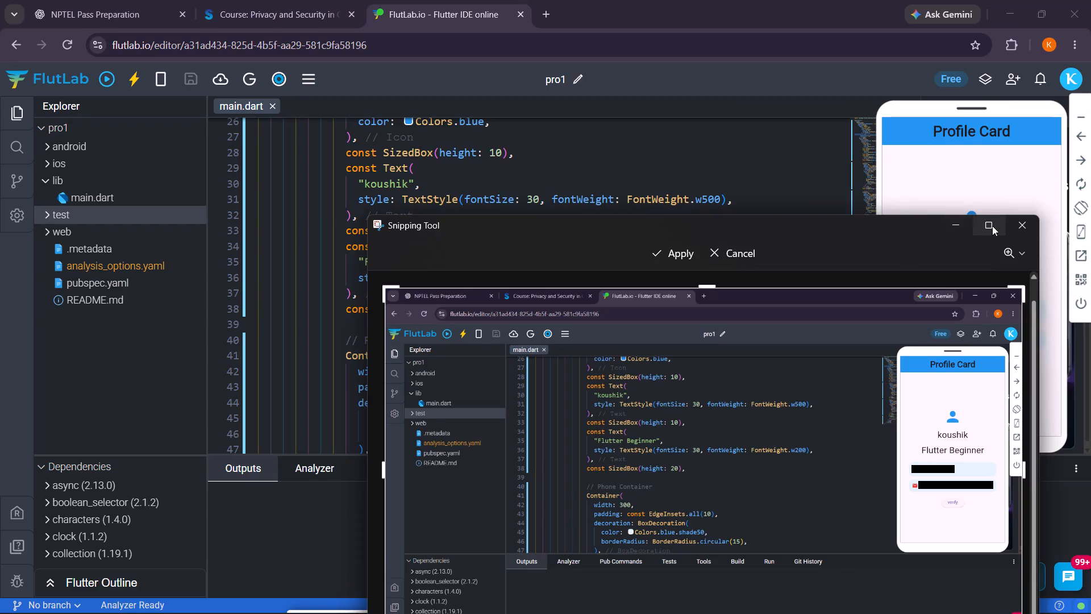
{"action": "left_click", "coordinate": [992, 226]}
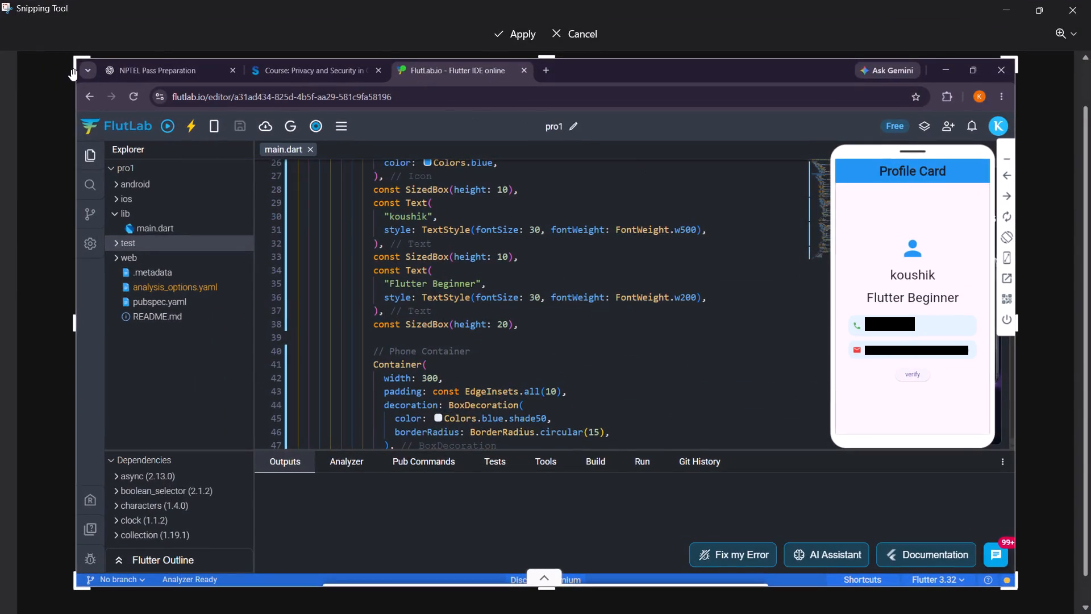
{"action": "left_click_drag", "start_coordinate": [74, 59], "coordinate": [693, 182]}
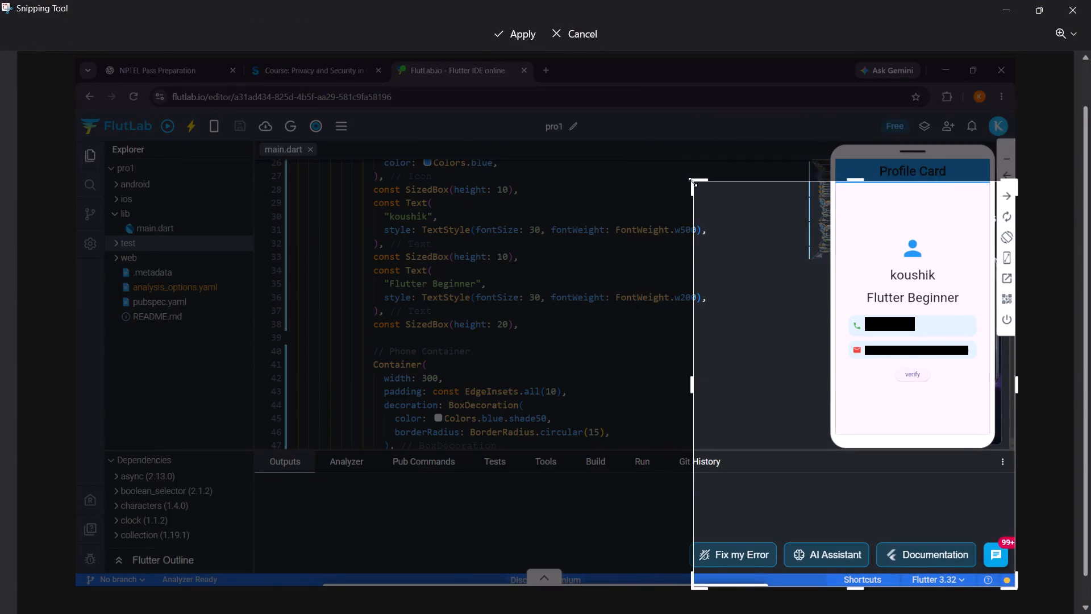
{"action": "left_click_drag", "start_coordinate": [693, 182], "coordinate": [828, 144]}
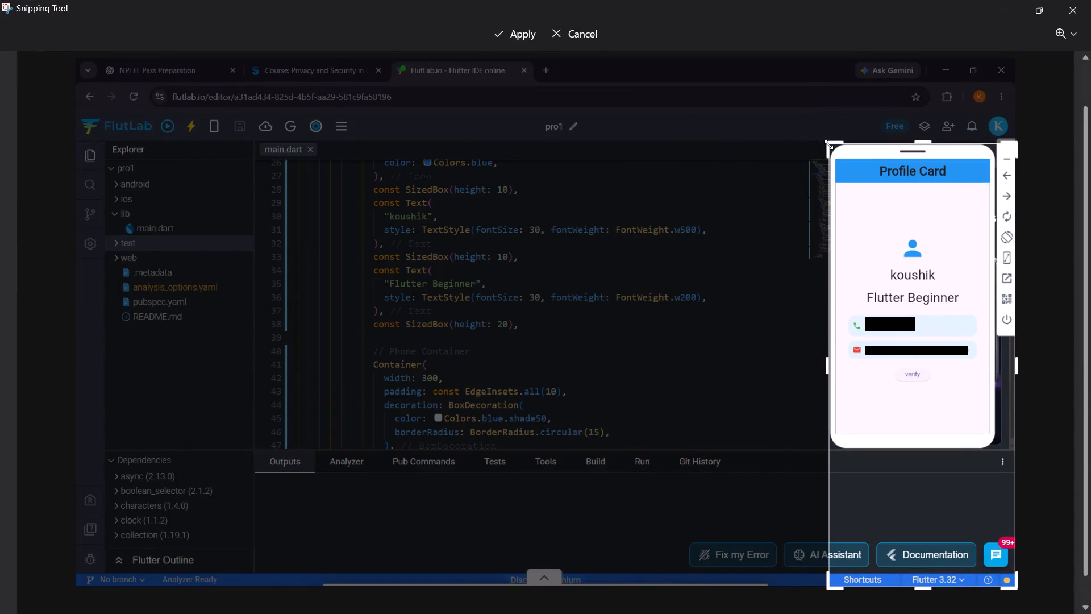
{"action": "left_click_drag", "start_coordinate": [828, 144], "coordinate": [830, 147]}
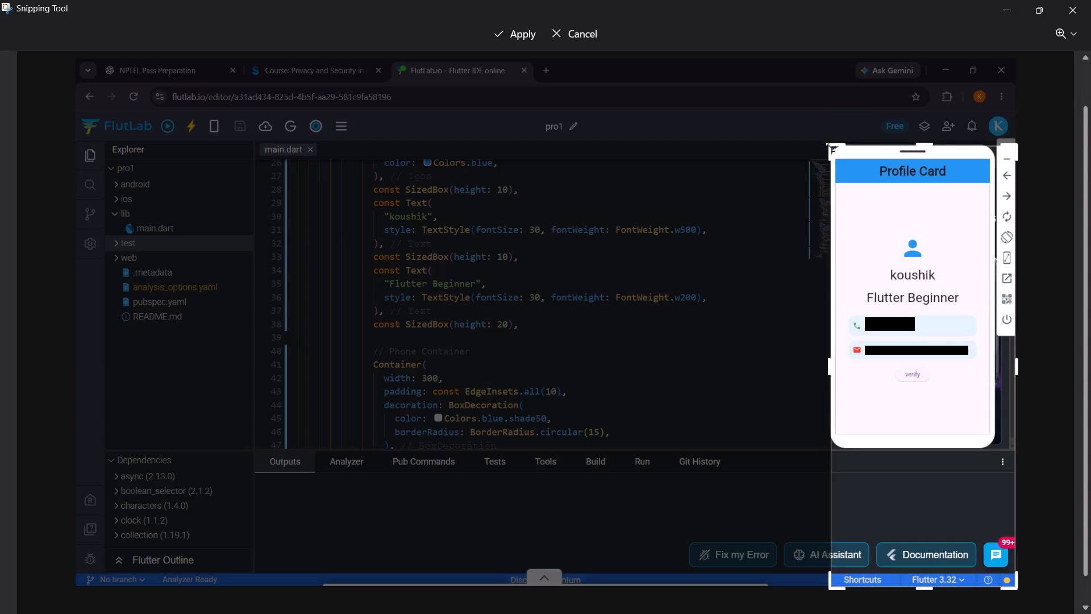
{"action": "left_click_drag", "start_coordinate": [830, 147], "coordinate": [827, 148]}
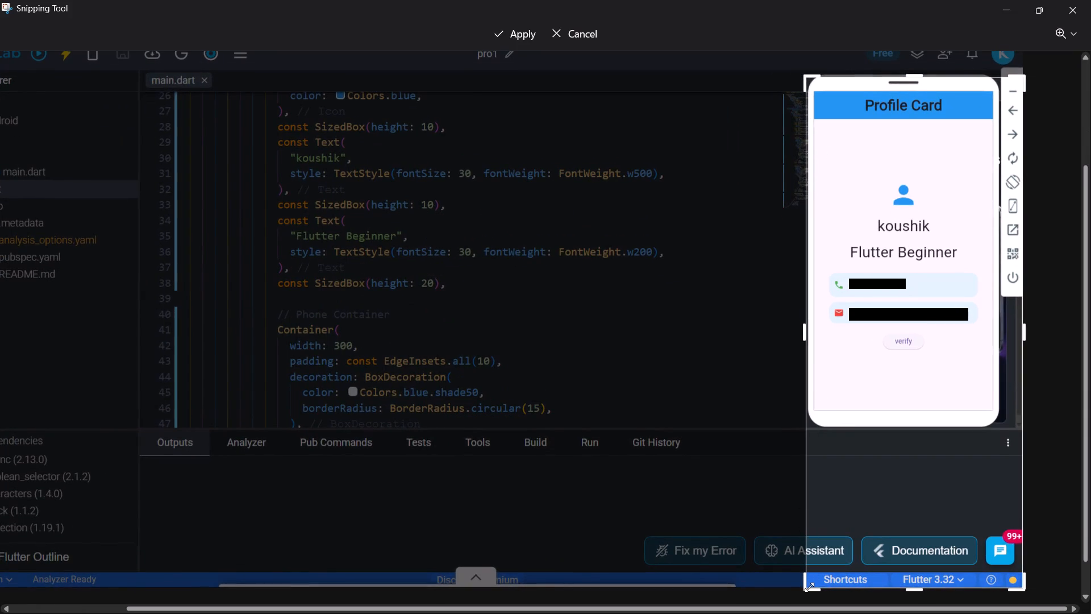
{"action": "left_click_drag", "start_coordinate": [808, 588], "coordinate": [810, 434]}
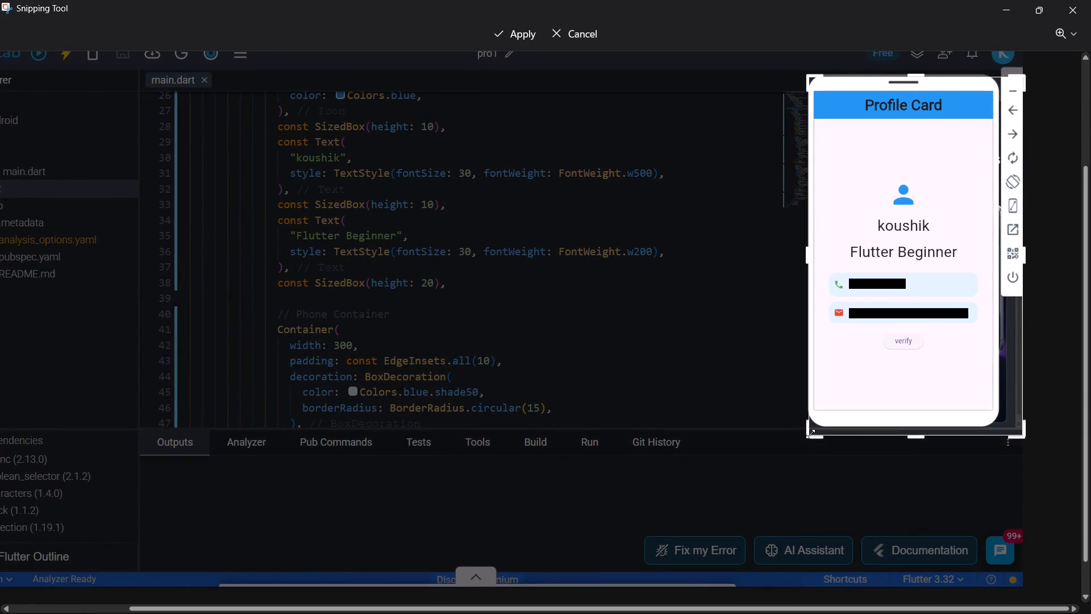
{"action": "left_click_drag", "start_coordinate": [810, 434], "coordinate": [809, 429]}
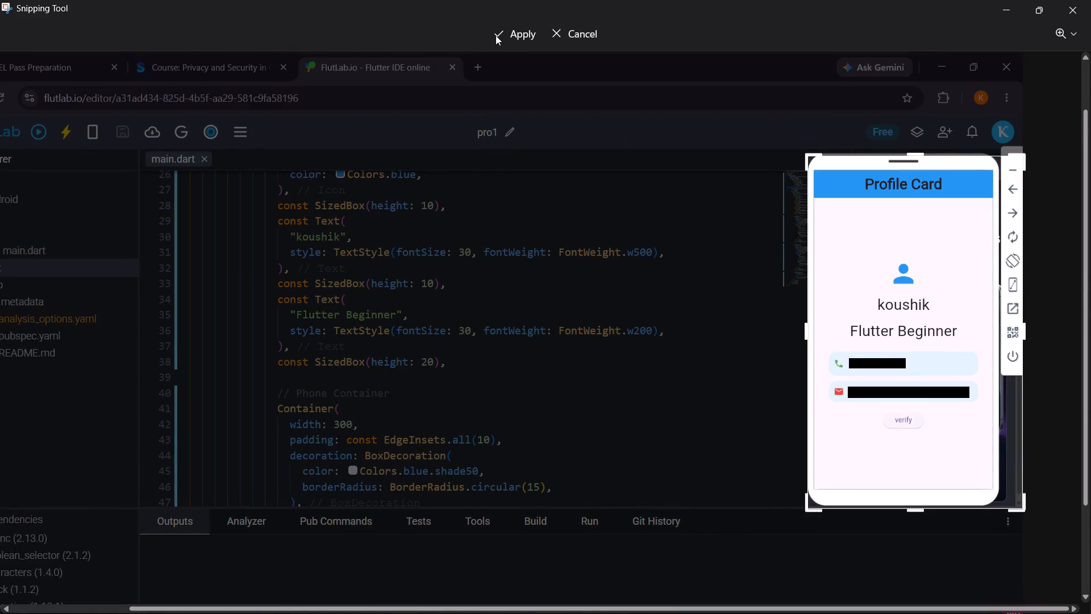
{"action": "left_click", "coordinate": [503, 38]}
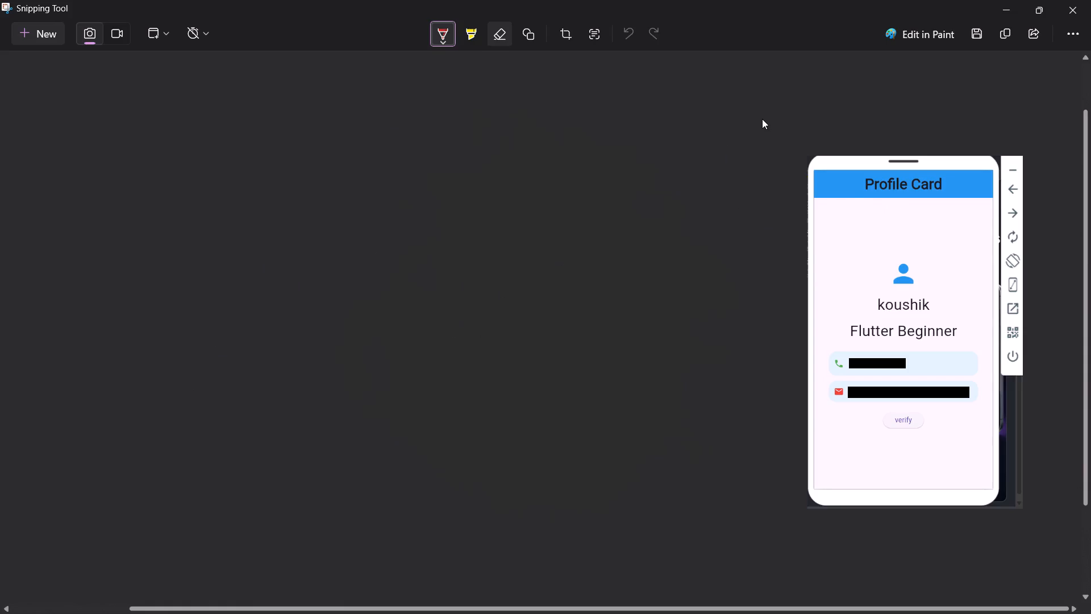
Save the cropped Profile Card image as profilrcard in PNG format in the Screenshots folder.
{"action": "left_click", "coordinate": [976, 25]}
{"action": "key", "text": "BackSpace"}
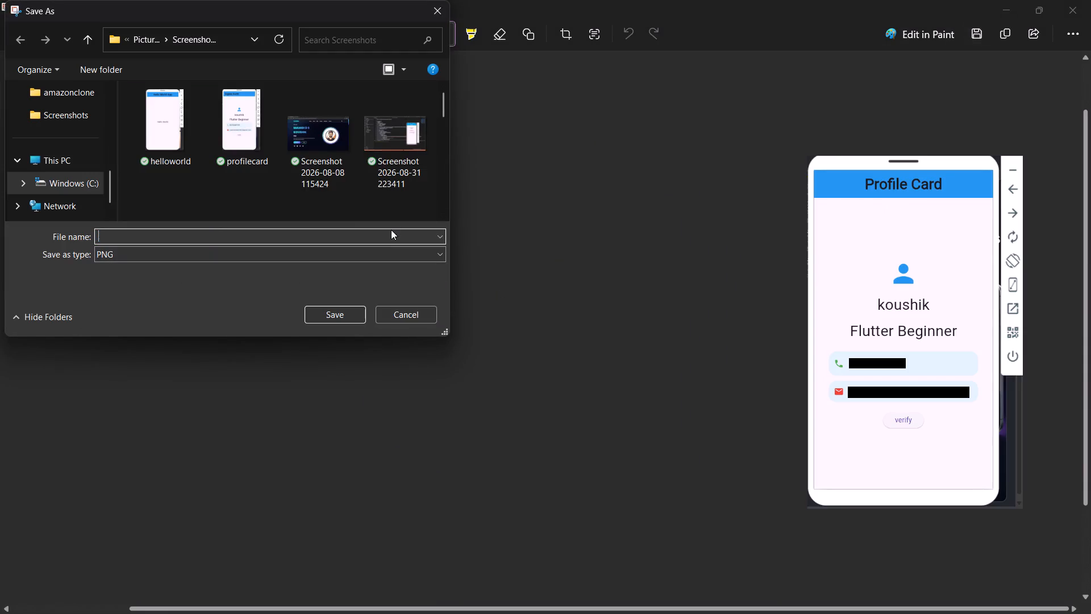
{"action": "type", "text": "profilrcard"}
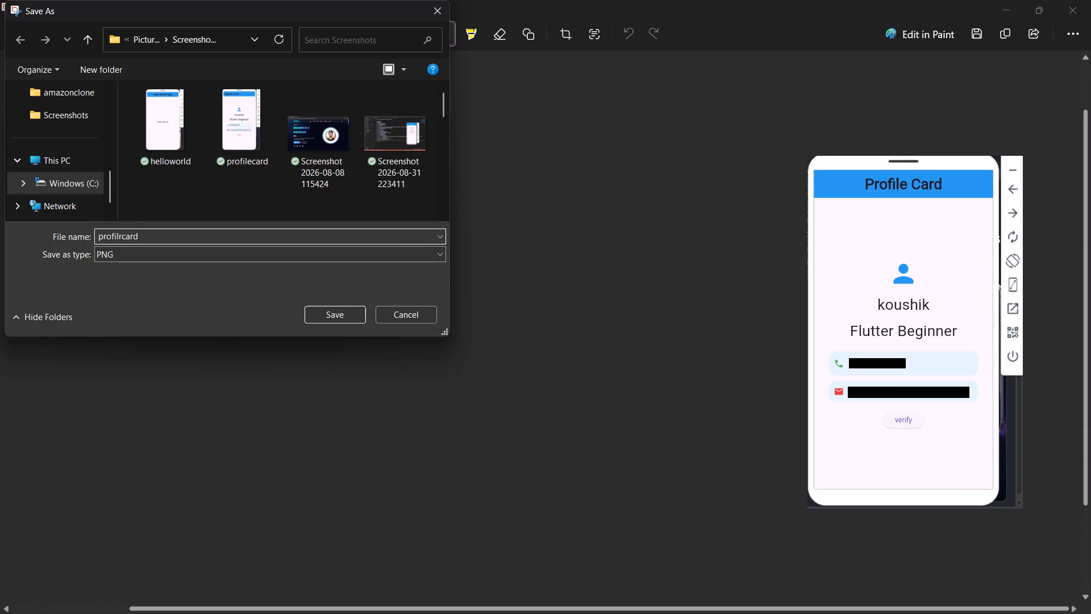
{"action": "left_click", "coordinate": [322, 308]}
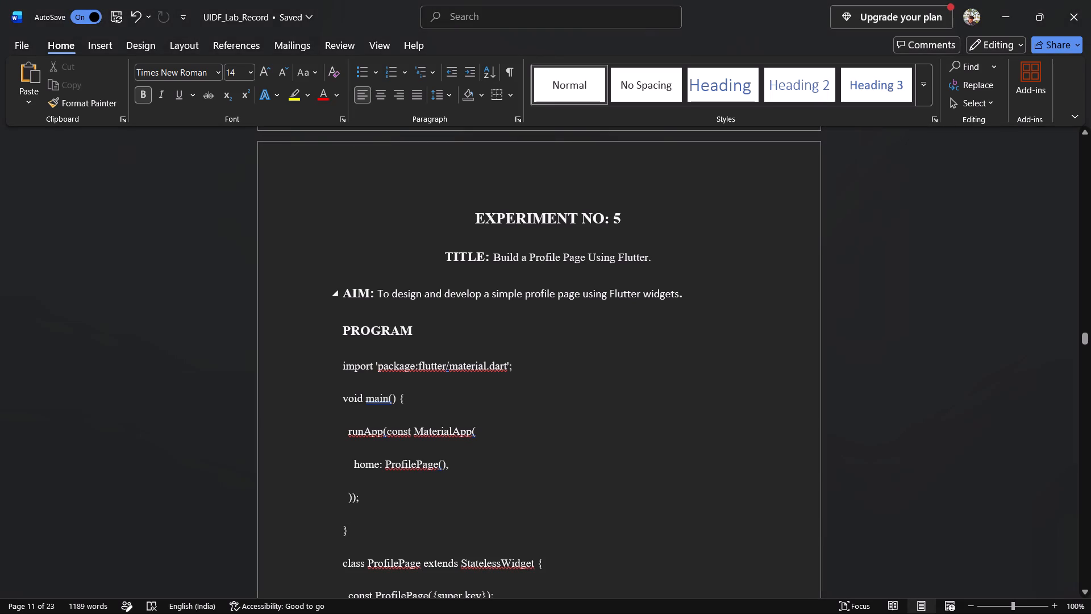
In Word, look through the UIDF_Lab_Record experiments before Experiment 5, examining their programs and OUTPUT sections.
{"action": "scroll", "coordinate": [594, 291], "scroll_direction": "up", "scroll_amount": 4}
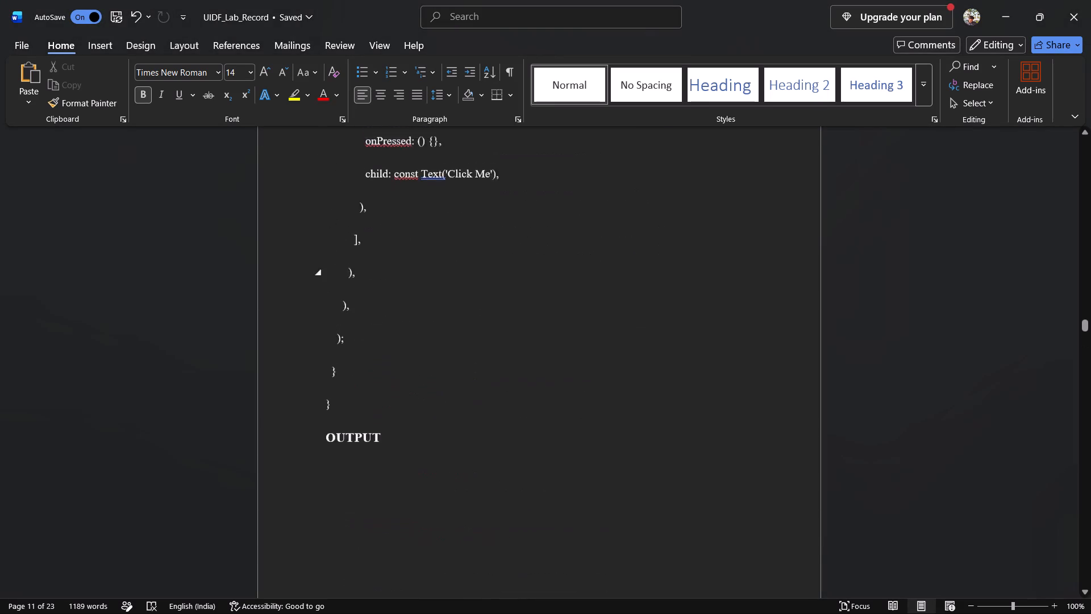
{"action": "scroll", "coordinate": [594, 291], "scroll_direction": "up", "scroll_amount": 5}
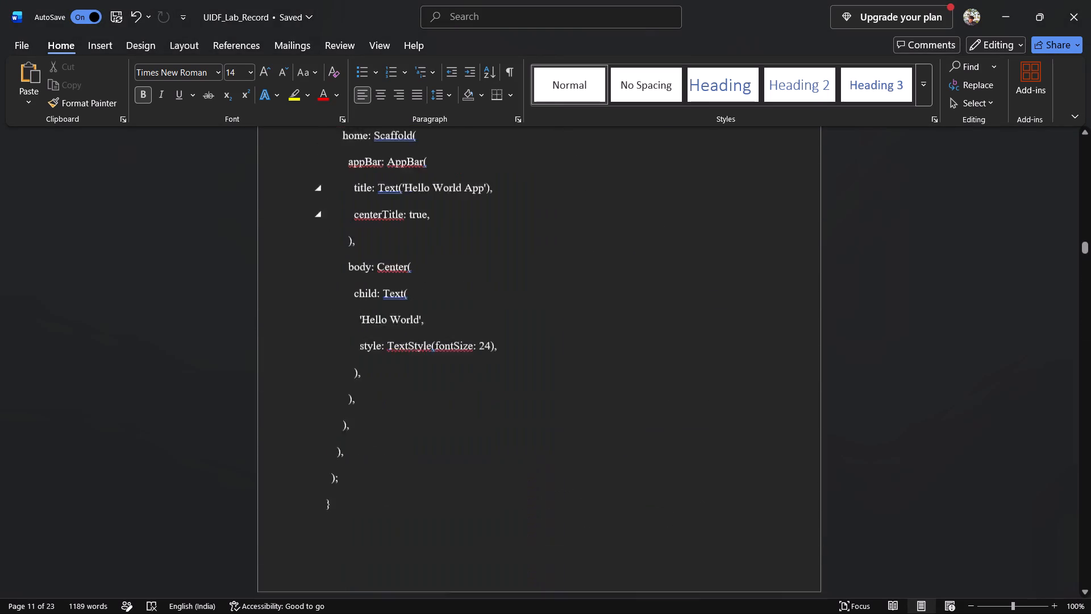
{"action": "scroll", "coordinate": [594, 291], "scroll_direction": "up", "scroll_amount": 5}
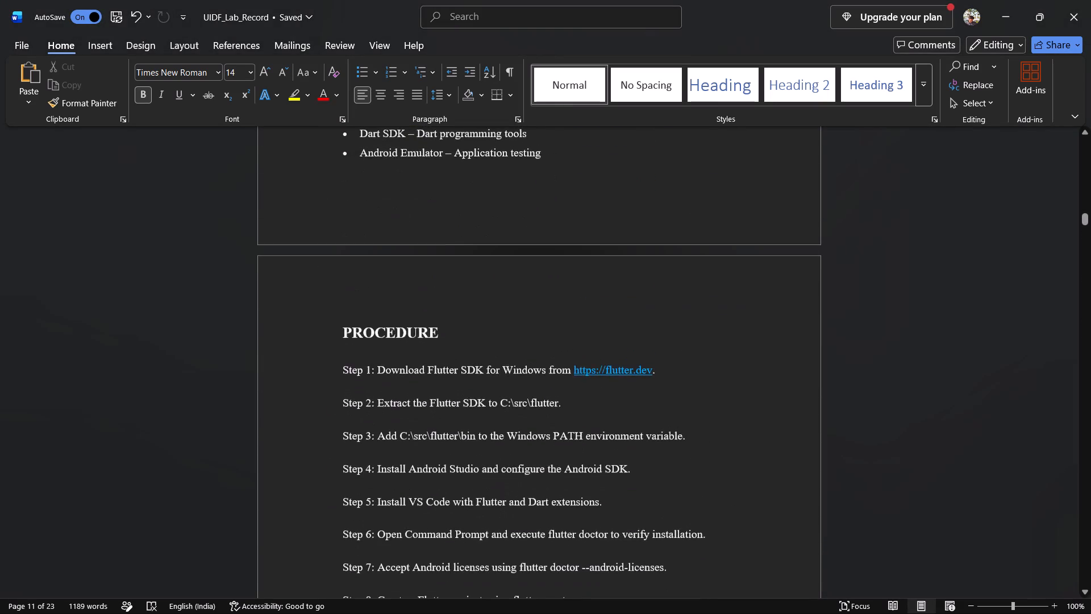
{"action": "scroll", "coordinate": [594, 291], "scroll_direction": "up", "scroll_amount": 1}
{"action": "scroll", "coordinate": [594, 291], "scroll_direction": "down", "scroll_amount": 1}
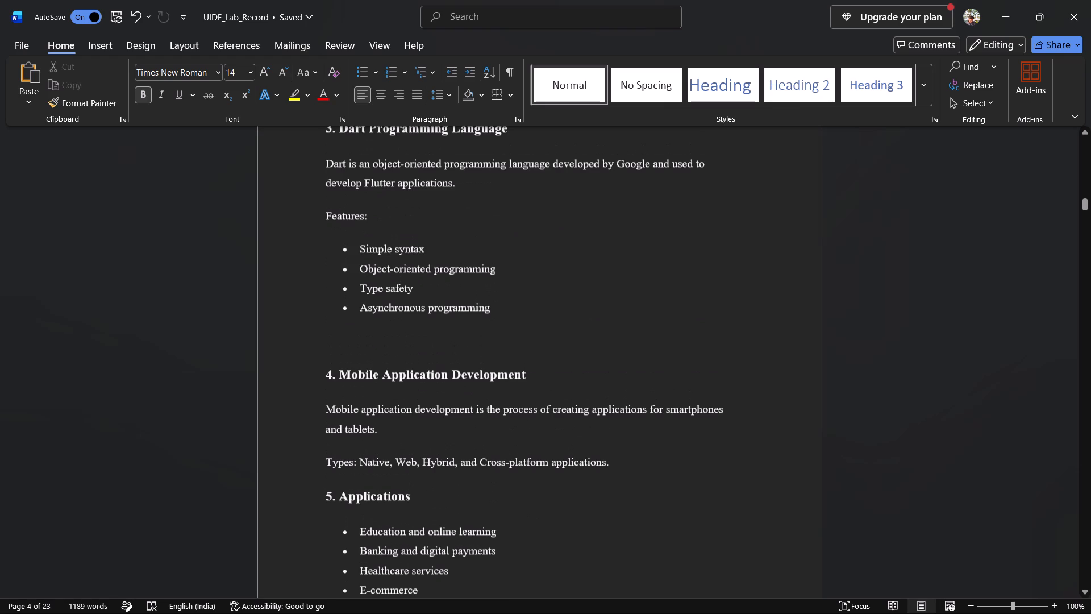
{"action": "scroll", "coordinate": [594, 291], "scroll_direction": "down", "scroll_amount": 3}
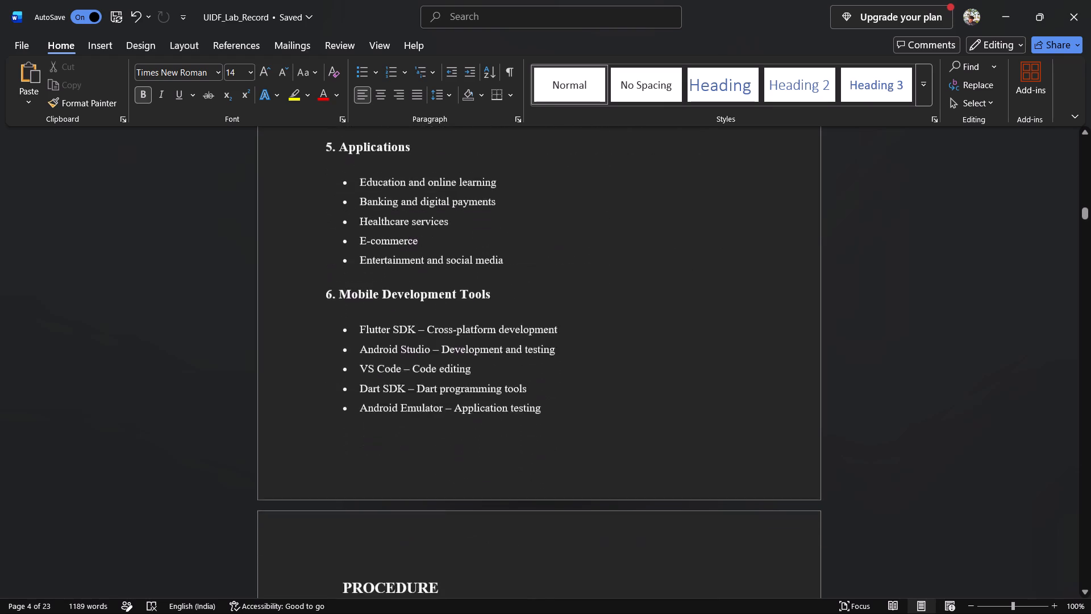
{"action": "scroll", "coordinate": [594, 291], "scroll_direction": "down", "scroll_amount": 3}
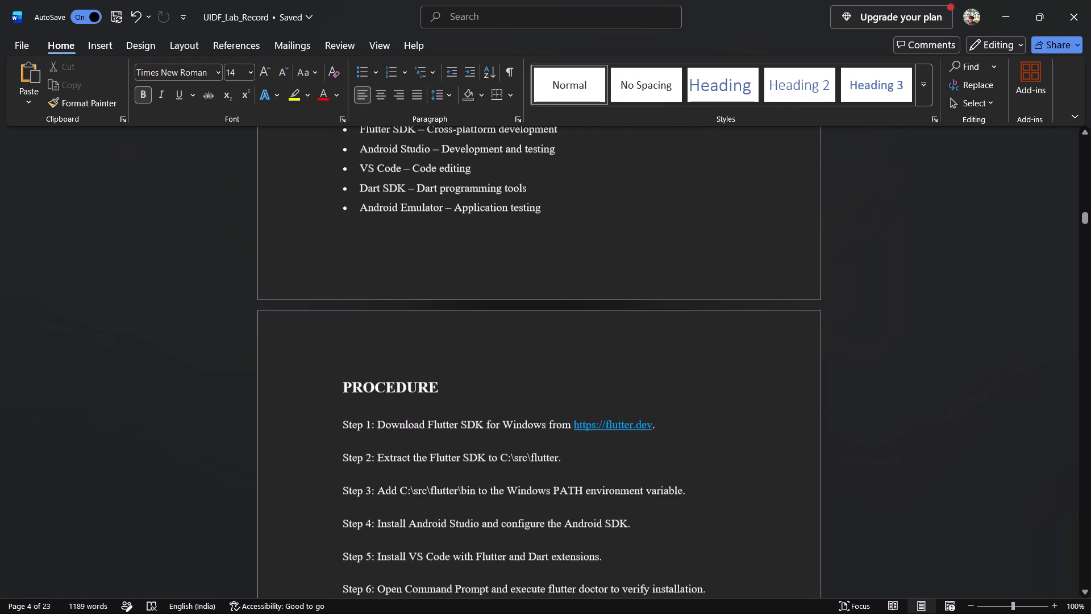
{"action": "scroll", "coordinate": [594, 291], "scroll_direction": "down", "scroll_amount": 1}
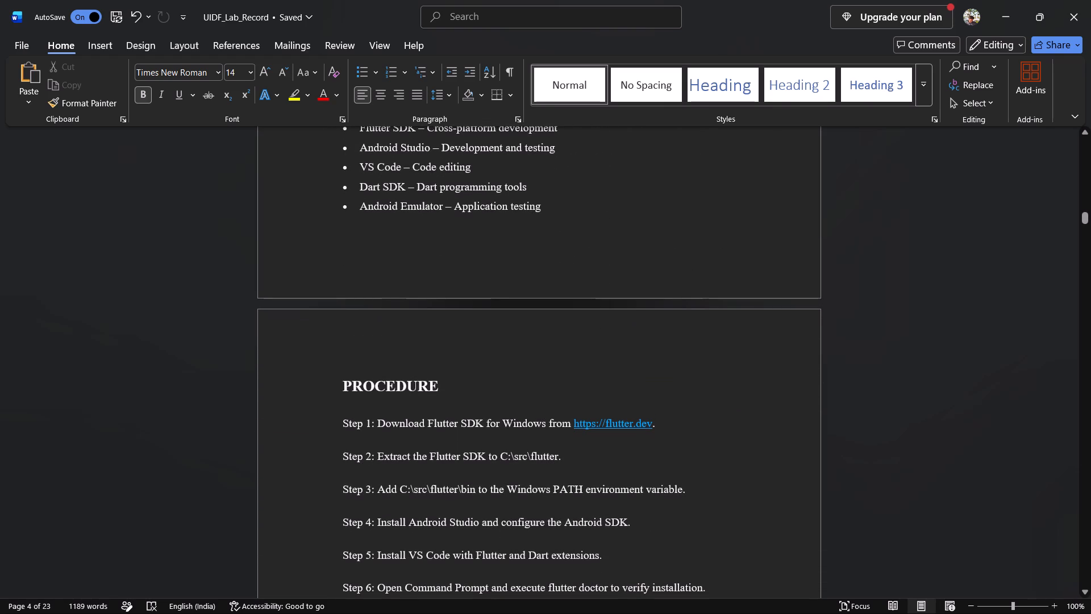
{"action": "scroll", "coordinate": [594, 291], "scroll_direction": "down", "scroll_amount": 3}
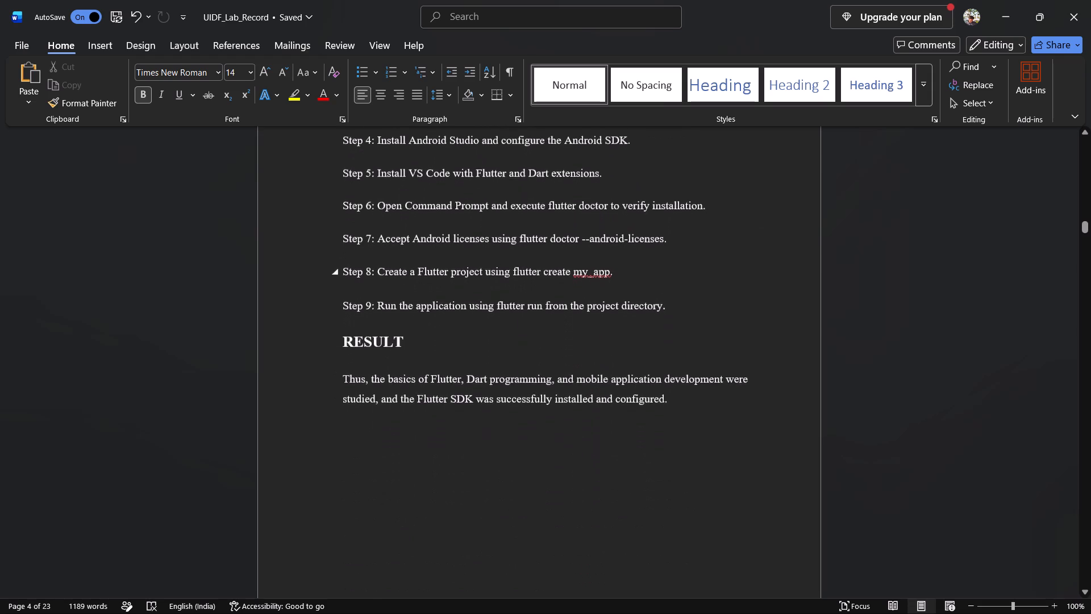
{"action": "scroll", "coordinate": [594, 291], "scroll_direction": "up", "scroll_amount": 1}
{"action": "scroll", "coordinate": [594, 291], "scroll_direction": "down", "scroll_amount": 6}
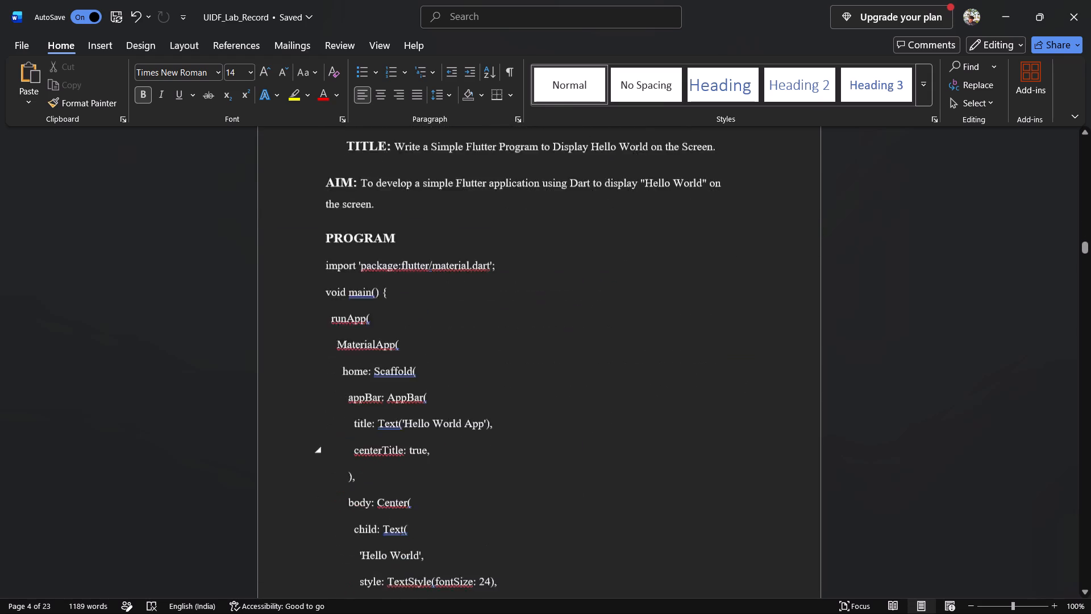
{"action": "scroll", "coordinate": [594, 291], "scroll_direction": "down", "scroll_amount": 4}
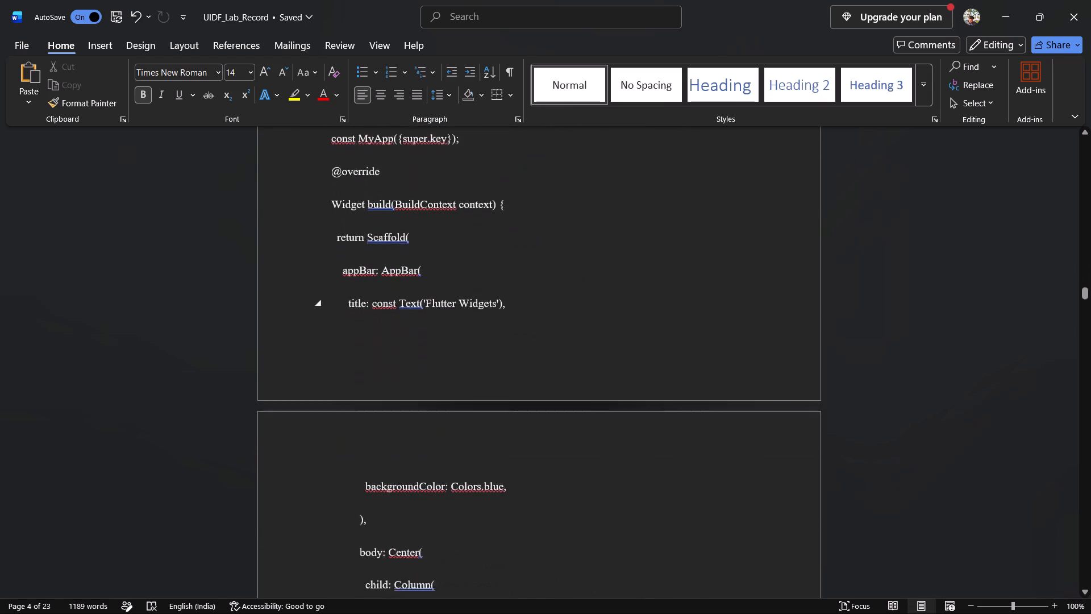
{"action": "scroll", "coordinate": [594, 291], "scroll_direction": "down", "scroll_amount": 6}
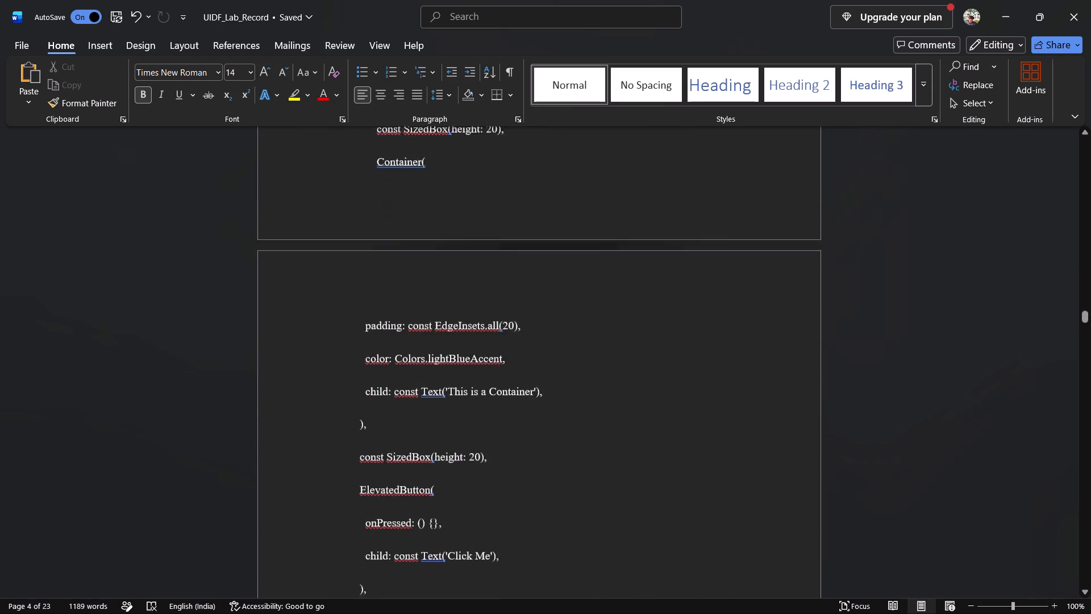
{"action": "scroll", "coordinate": [594, 291], "scroll_direction": "down", "scroll_amount": 2}
{"action": "scroll", "coordinate": [534, 305], "scroll_direction": "up", "scroll_amount": 2}
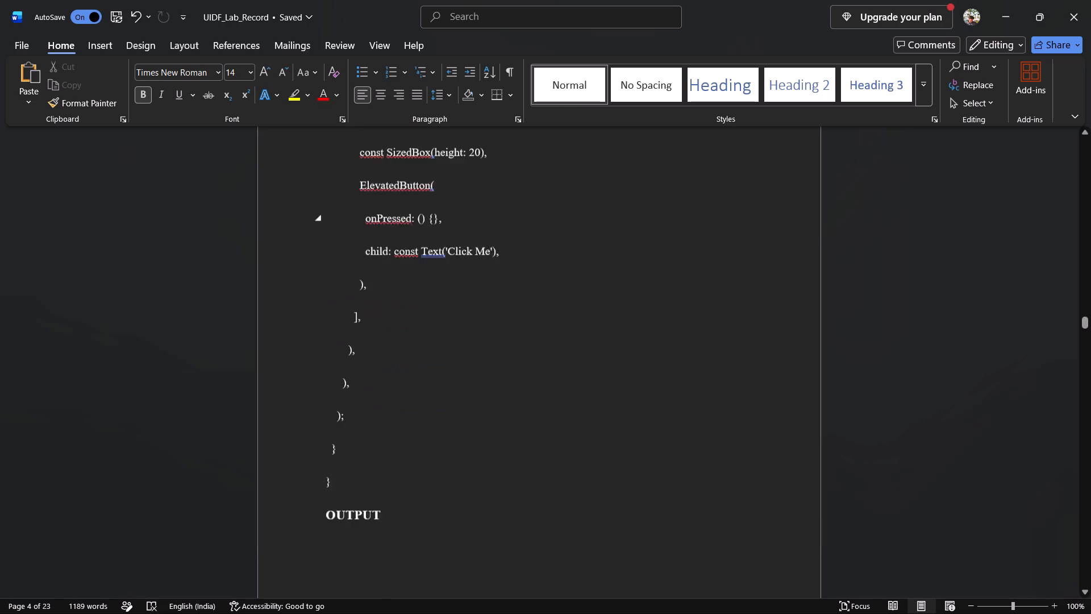
{"action": "scroll", "coordinate": [534, 305], "scroll_direction": "up", "scroll_amount": 2}
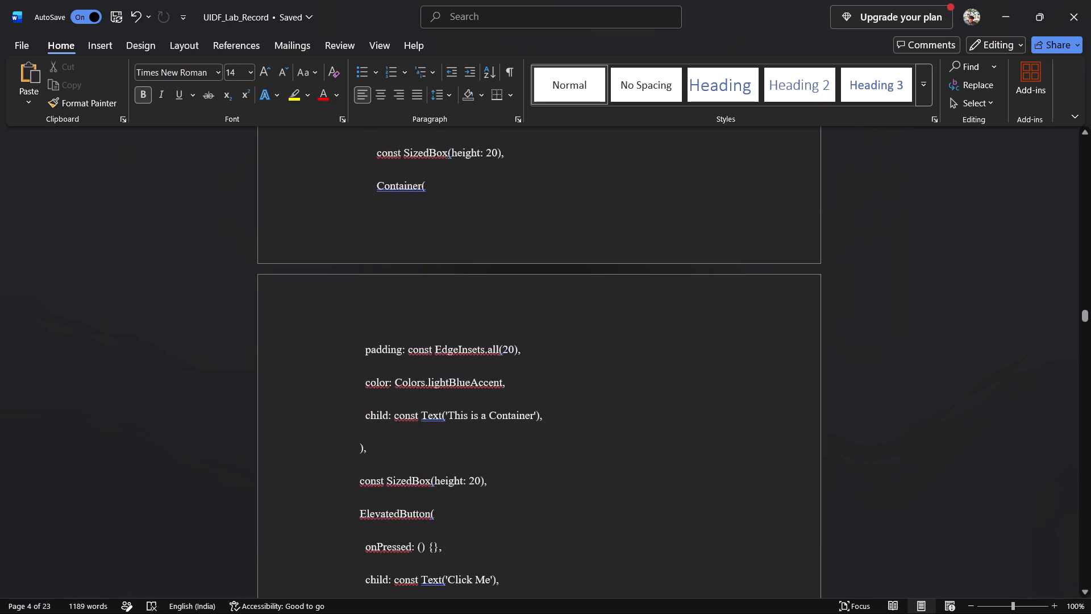
{"action": "scroll", "coordinate": [534, 305], "scroll_direction": "up", "scroll_amount": 5}
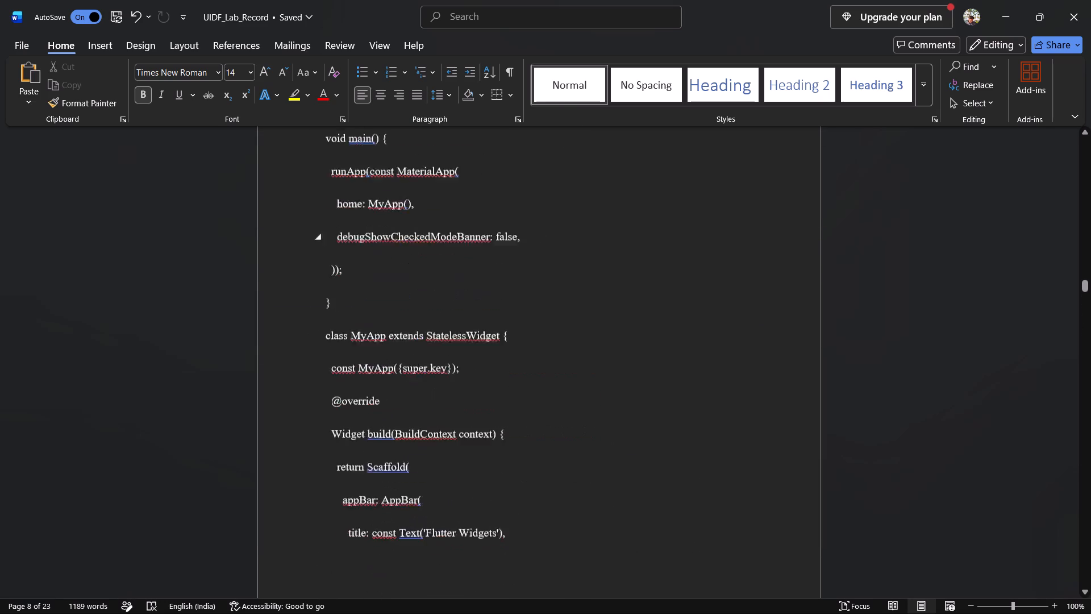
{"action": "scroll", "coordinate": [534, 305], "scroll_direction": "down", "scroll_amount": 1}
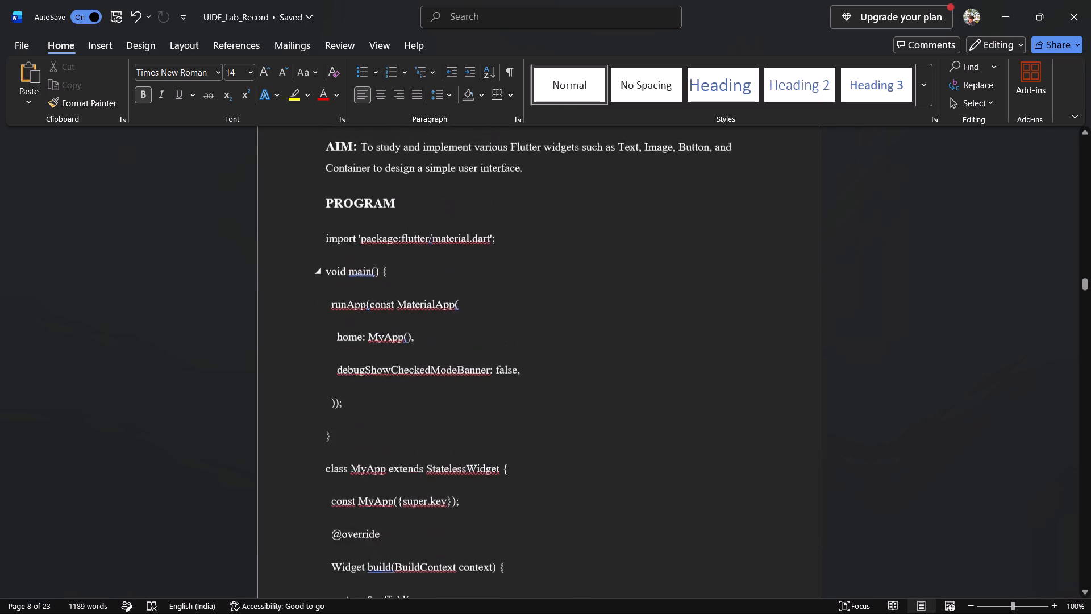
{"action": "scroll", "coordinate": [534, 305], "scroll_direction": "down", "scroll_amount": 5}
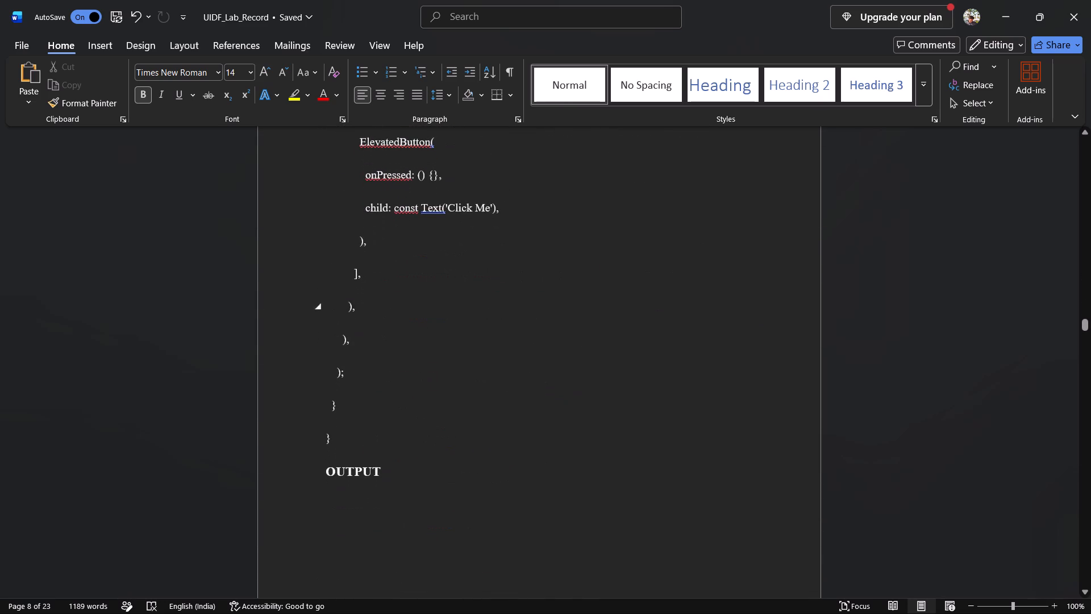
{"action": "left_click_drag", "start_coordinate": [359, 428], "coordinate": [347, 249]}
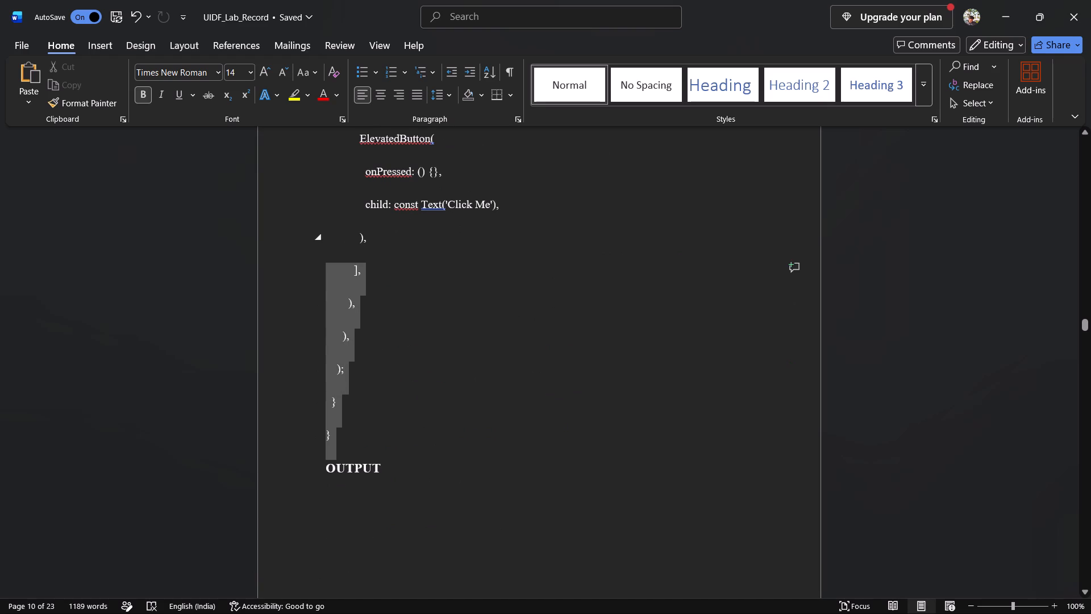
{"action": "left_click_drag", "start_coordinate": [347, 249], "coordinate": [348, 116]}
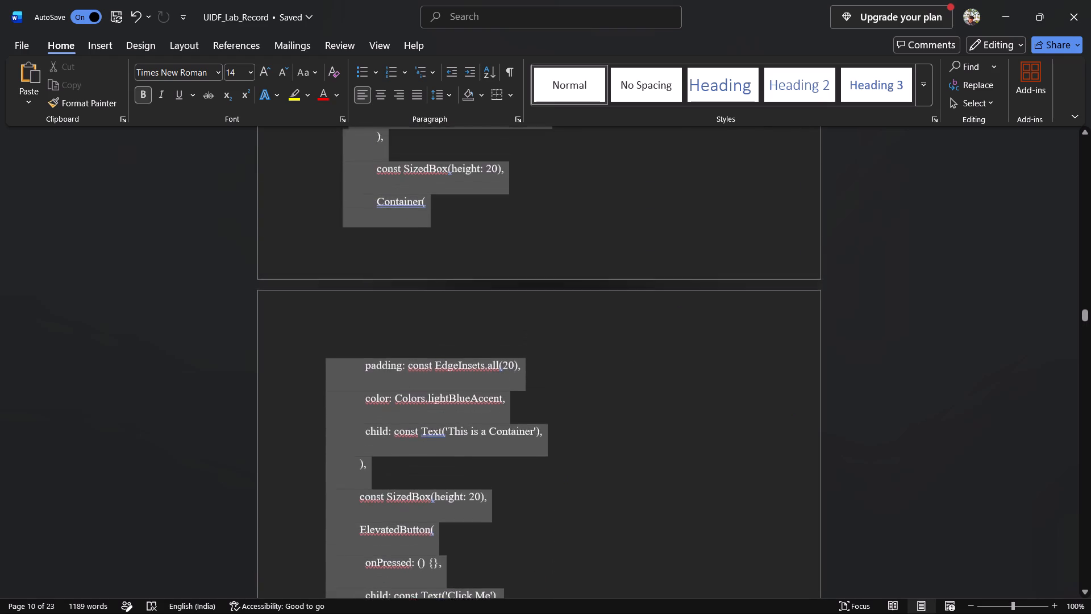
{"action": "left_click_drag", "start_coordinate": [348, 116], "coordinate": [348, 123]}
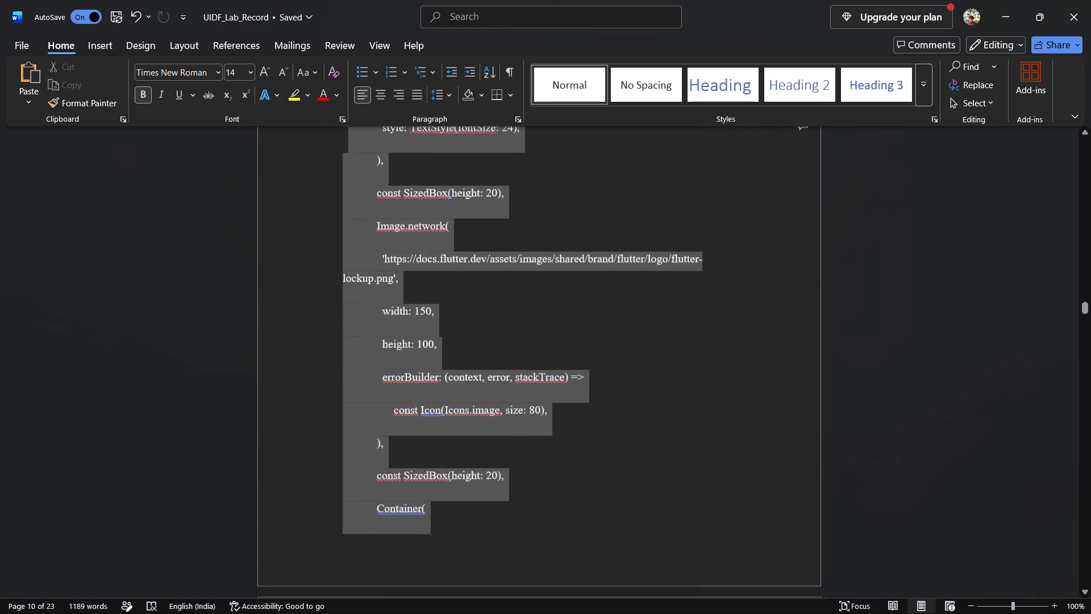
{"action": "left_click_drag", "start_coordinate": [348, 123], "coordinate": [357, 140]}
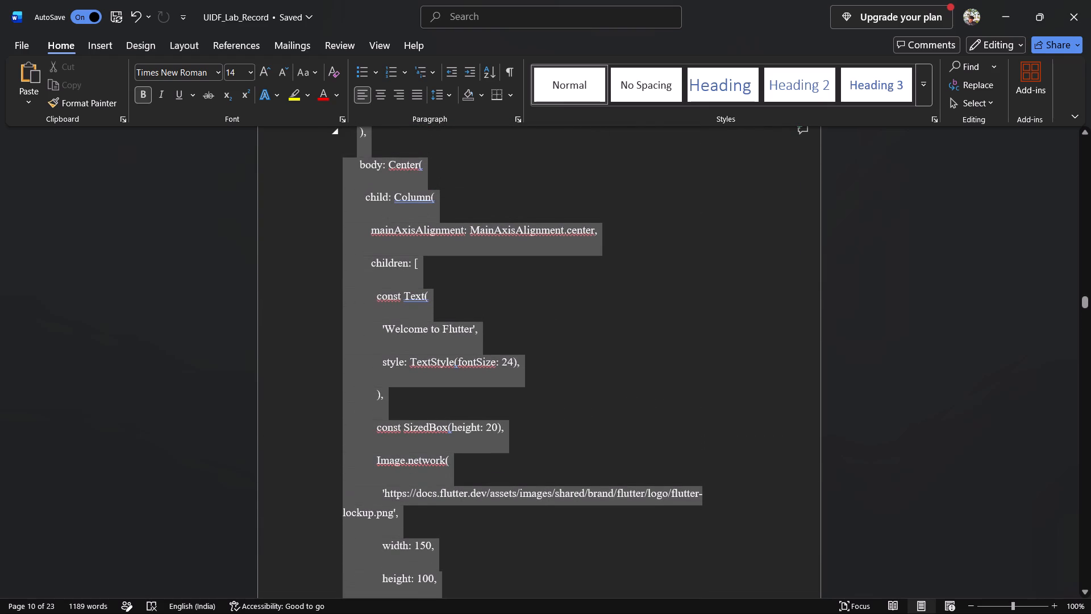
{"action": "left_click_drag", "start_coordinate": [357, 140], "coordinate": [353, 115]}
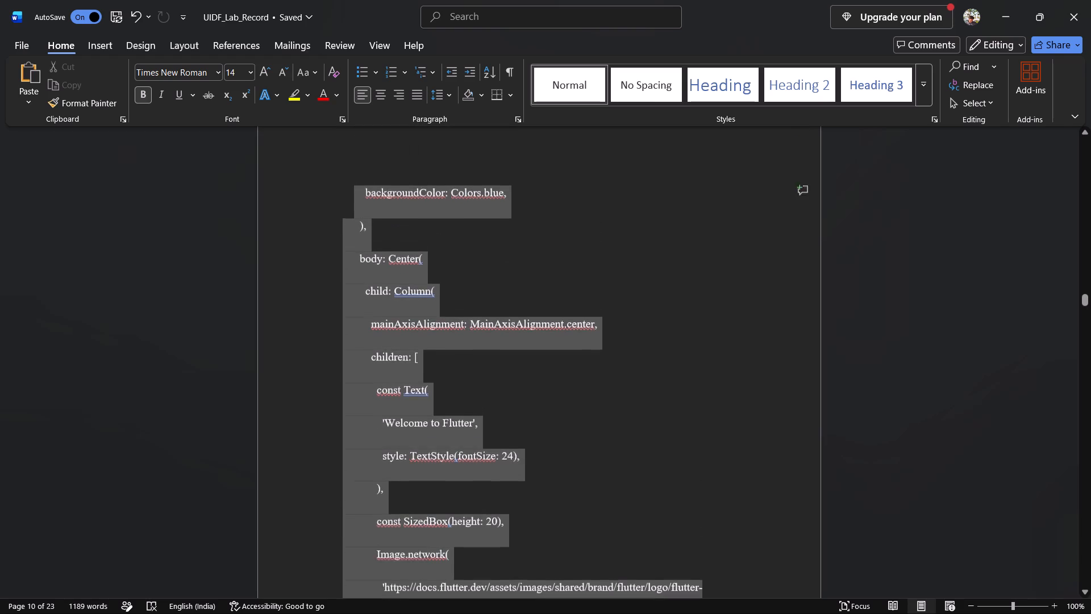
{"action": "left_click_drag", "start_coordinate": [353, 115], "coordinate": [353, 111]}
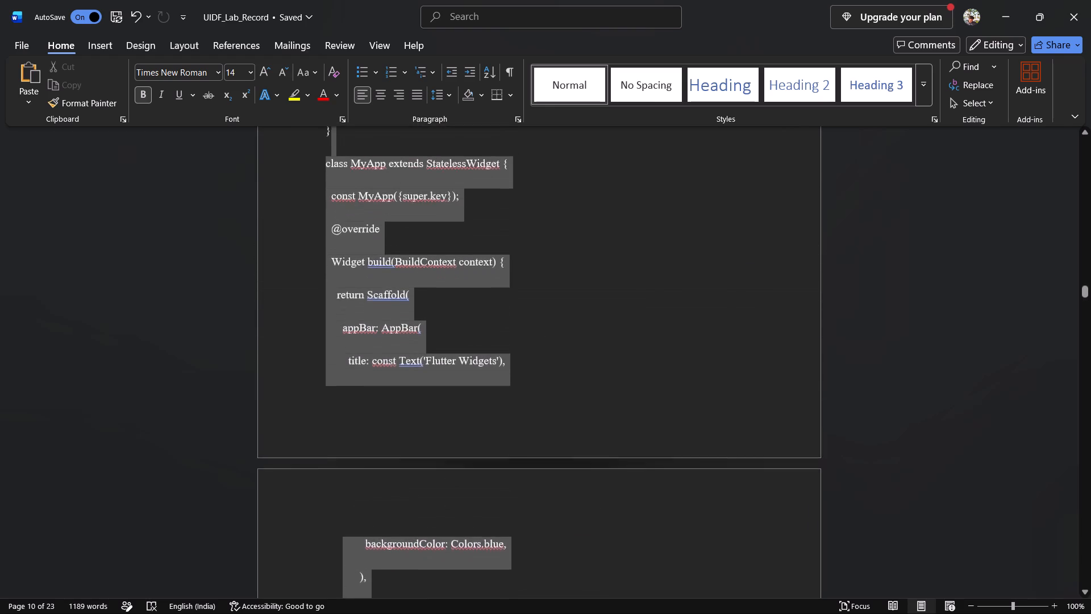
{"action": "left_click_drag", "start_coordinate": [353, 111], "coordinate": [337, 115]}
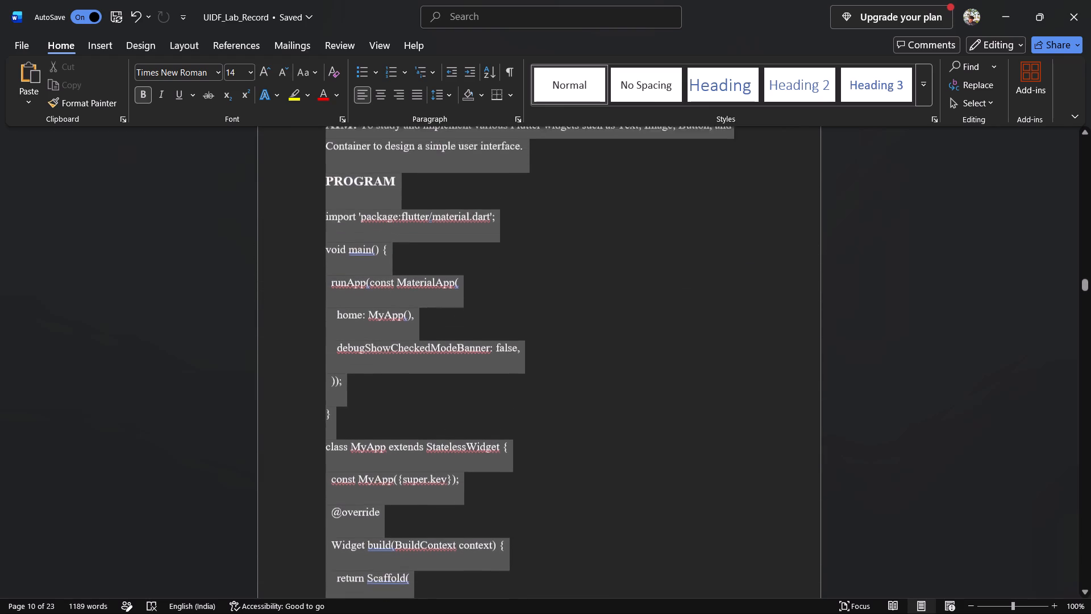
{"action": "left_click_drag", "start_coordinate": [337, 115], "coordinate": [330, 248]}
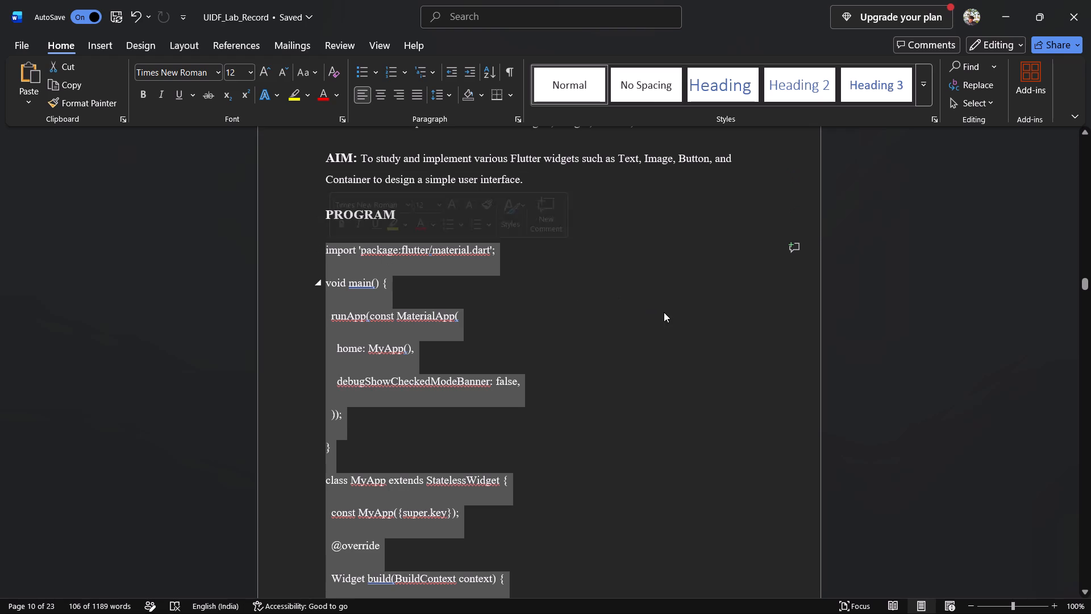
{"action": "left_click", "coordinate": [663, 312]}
Delete the entire existing program code between the PROGRAM and OUTPUT headings of Experiment 5, the Flutter profile page.
{"action": "scroll", "coordinate": [663, 312], "scroll_direction": "down", "scroll_amount": 11}
{"action": "scroll", "coordinate": [663, 312], "scroll_direction": "up", "scroll_amount": 1}
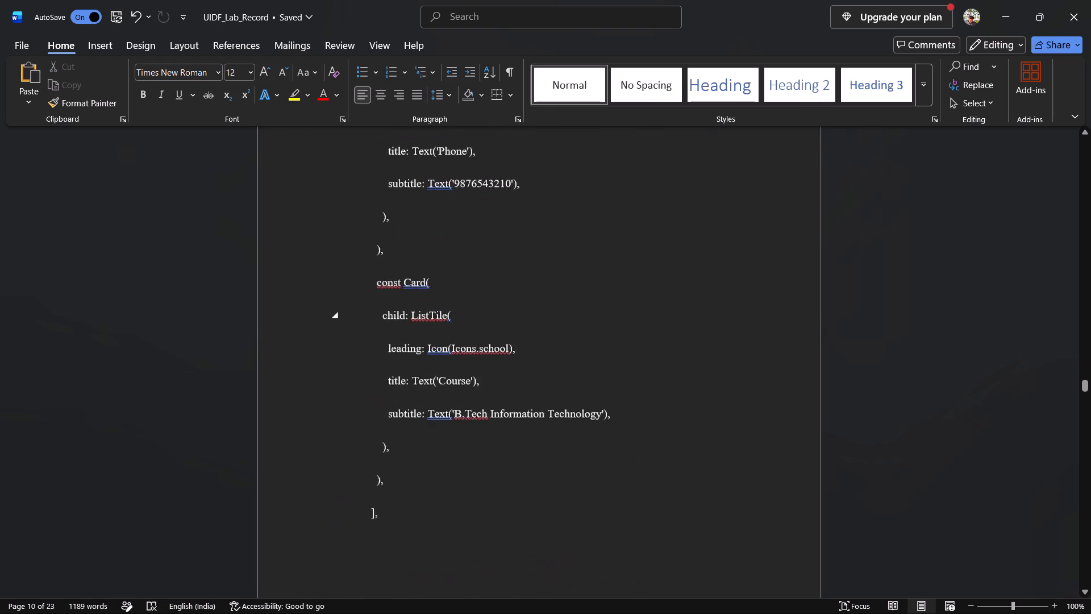
{"action": "scroll", "coordinate": [663, 312], "scroll_direction": "up", "scroll_amount": 6}
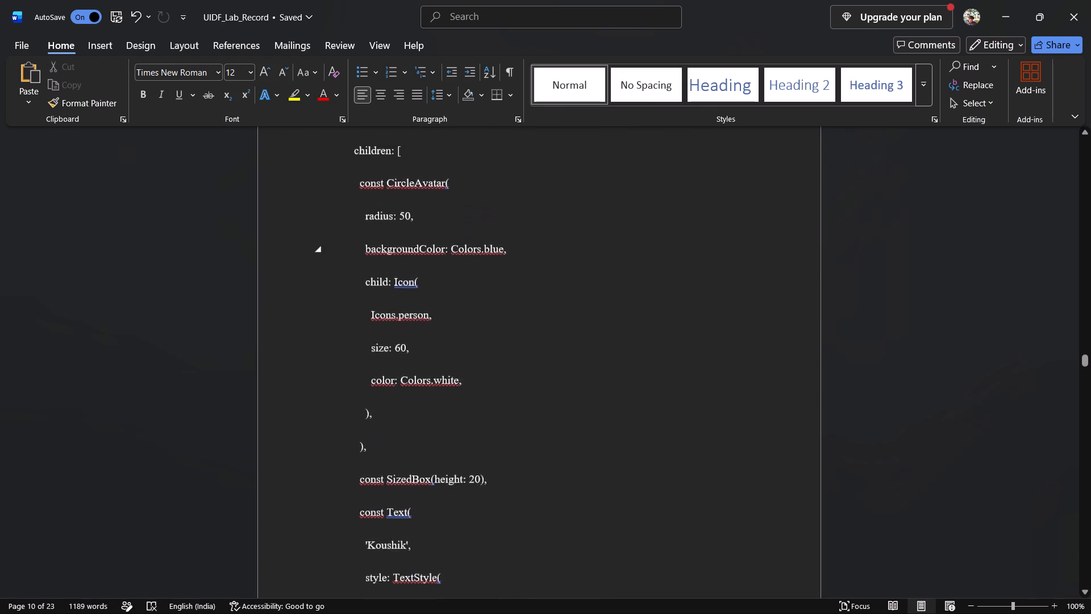
{"action": "scroll", "coordinate": [663, 312], "scroll_direction": "up", "scroll_amount": 4}
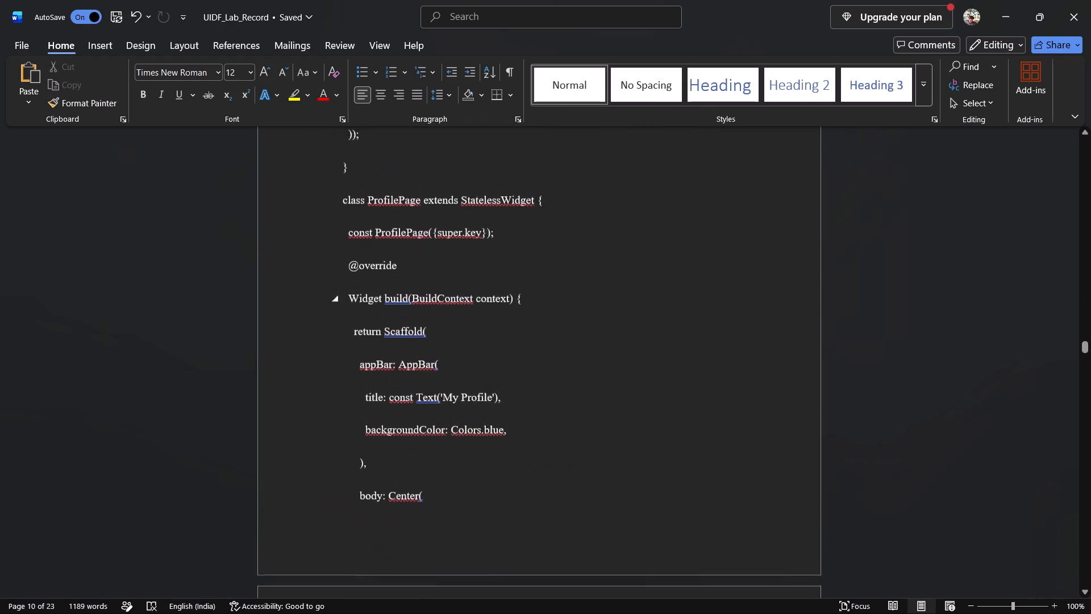
{"action": "scroll", "coordinate": [663, 312], "scroll_direction": "up", "scroll_amount": 2}
{"action": "scroll", "coordinate": [663, 312], "scroll_direction": "down", "scroll_amount": 1}
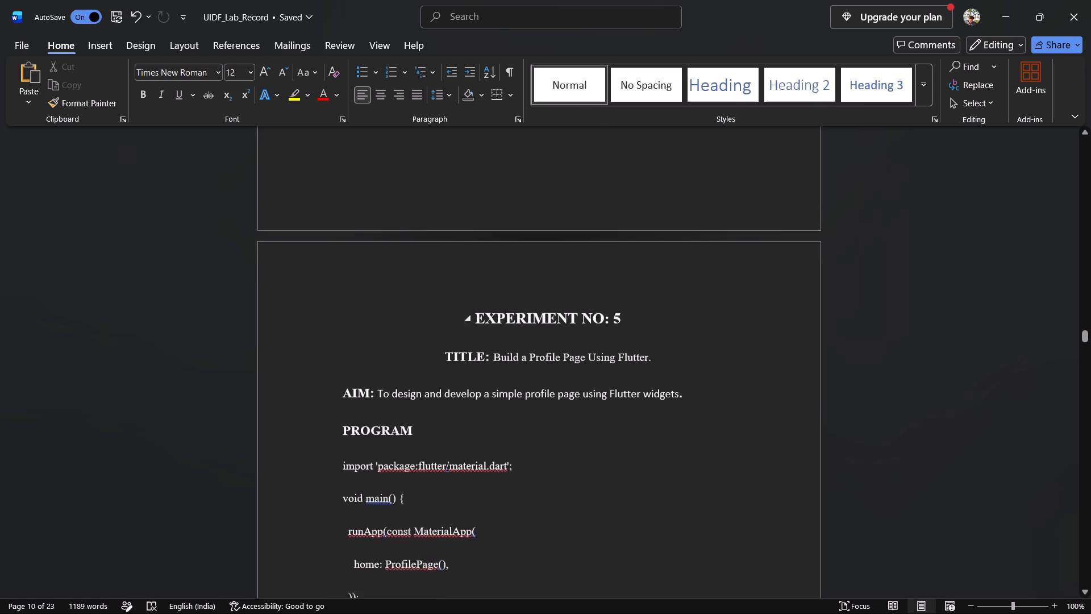
{"action": "scroll", "coordinate": [663, 312], "scroll_direction": "down", "scroll_amount": 1}
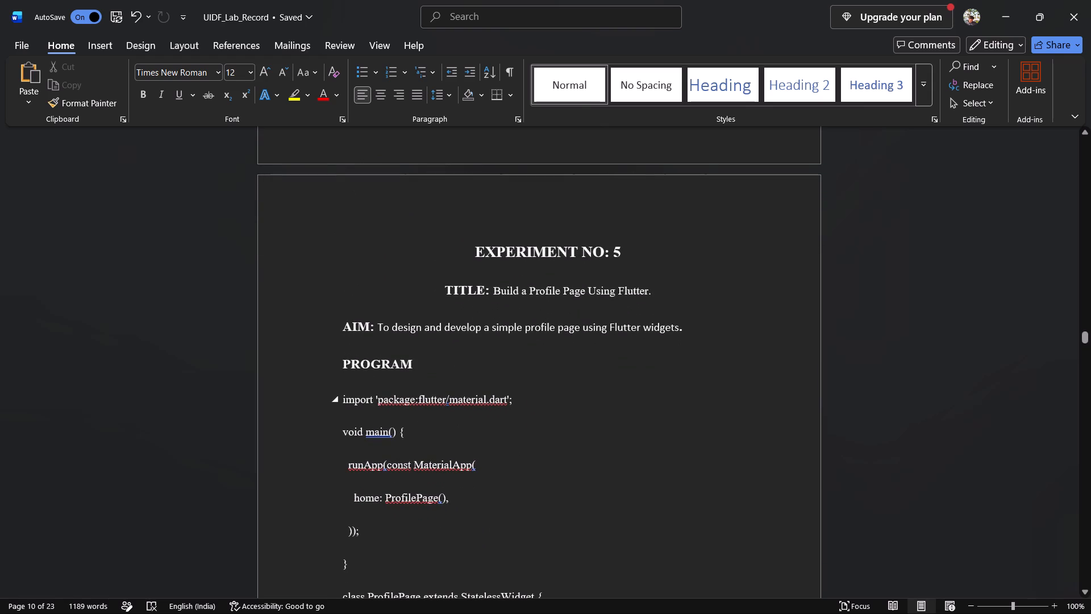
{"action": "left_click_drag", "start_coordinate": [341, 400], "coordinate": [520, 584]}
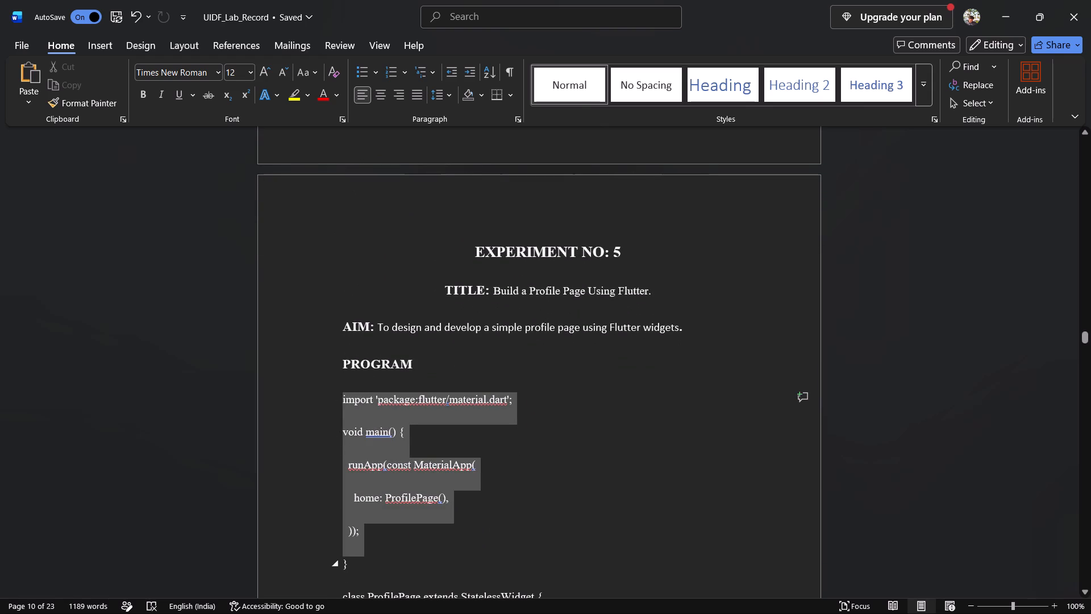
{"action": "left_click_drag", "start_coordinate": [520, 584], "coordinate": [551, 613]}
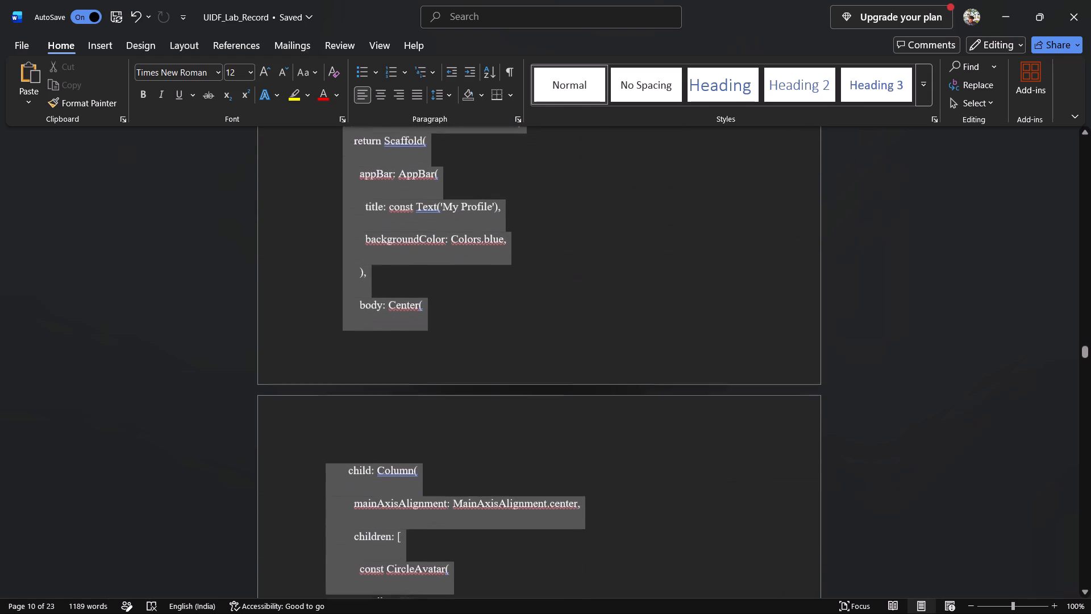
{"action": "left_click_drag", "start_coordinate": [551, 613], "coordinate": [497, 602]}
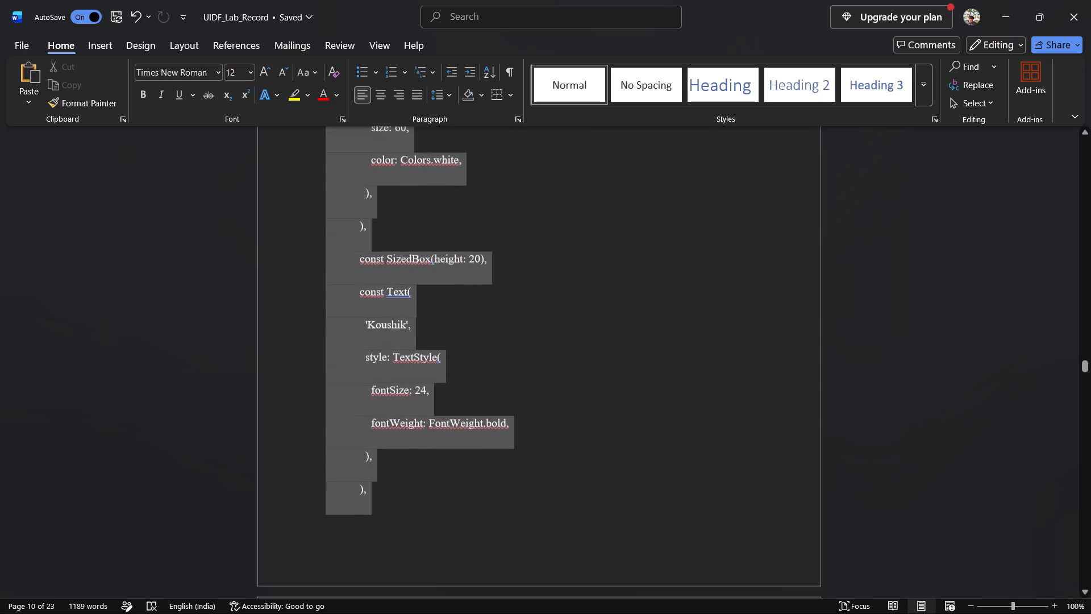
{"action": "left_click_drag", "start_coordinate": [497, 602], "coordinate": [448, 605]}
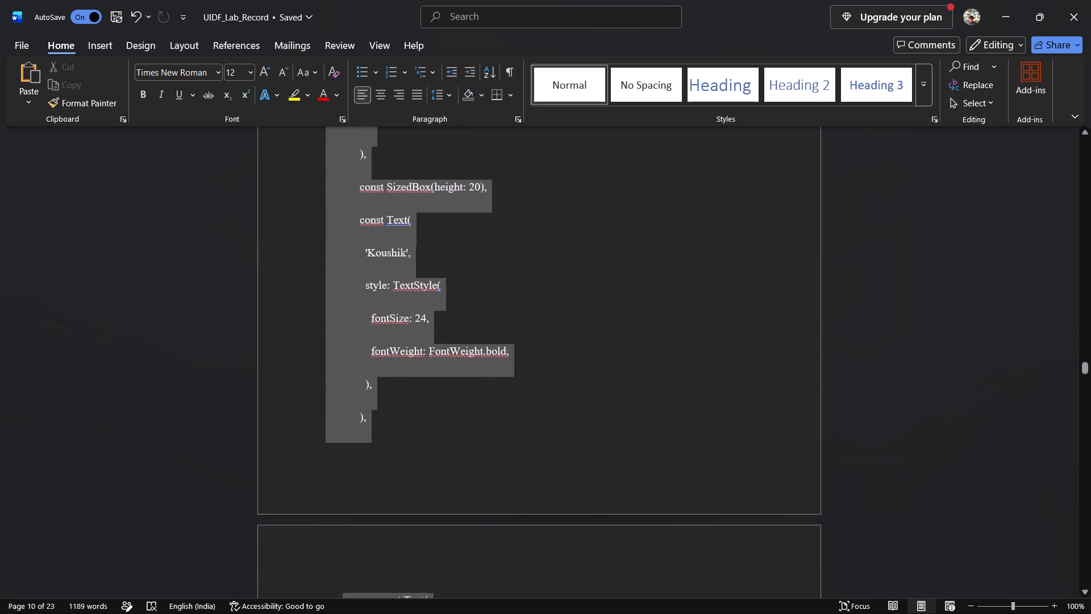
{"action": "left_click_drag", "start_coordinate": [448, 605], "coordinate": [502, 598]}
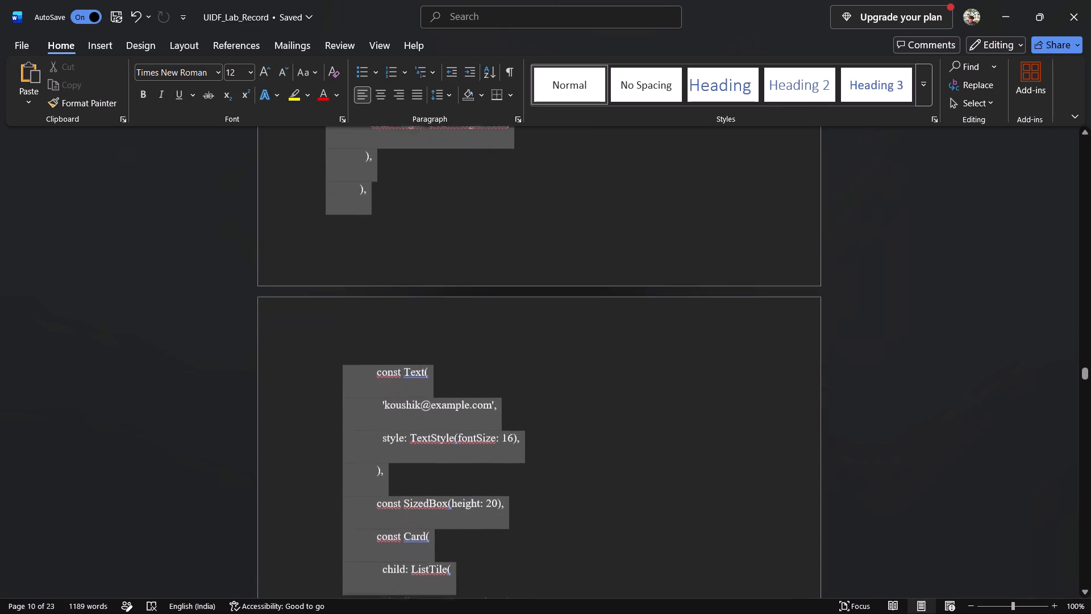
{"action": "left_click_drag", "start_coordinate": [502, 598], "coordinate": [490, 597]}
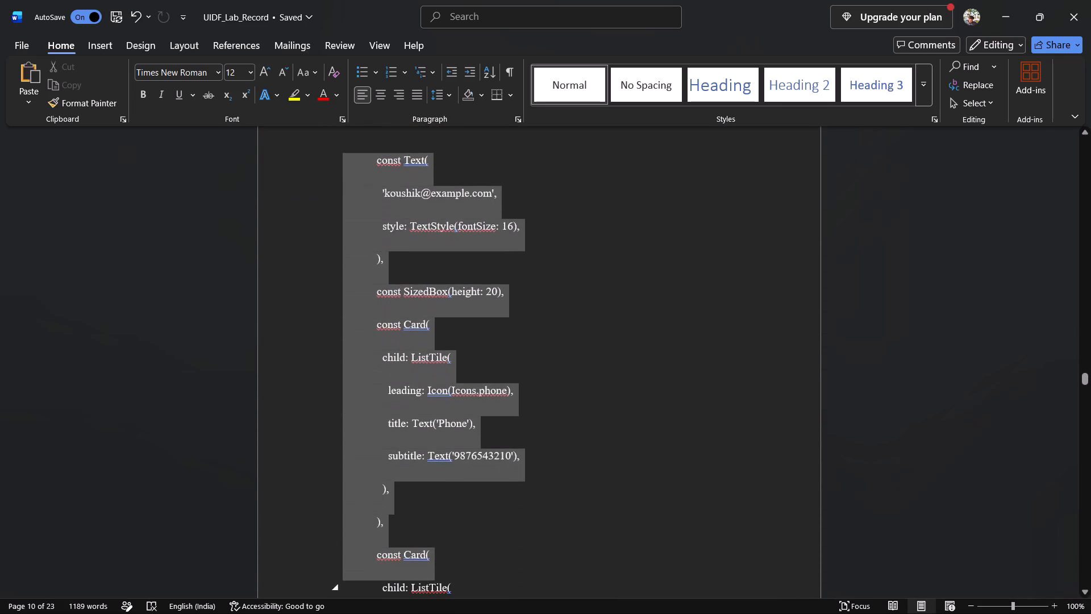
{"action": "left_click_drag", "start_coordinate": [490, 597], "coordinate": [466, 579]}
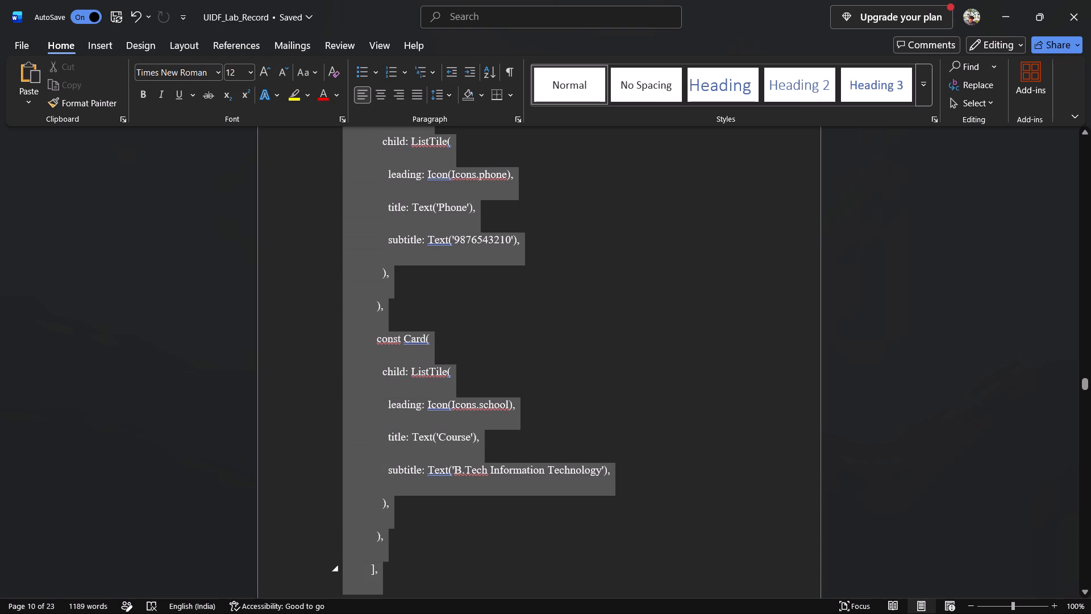
{"action": "left_click_drag", "start_coordinate": [466, 579], "coordinate": [451, 598]}
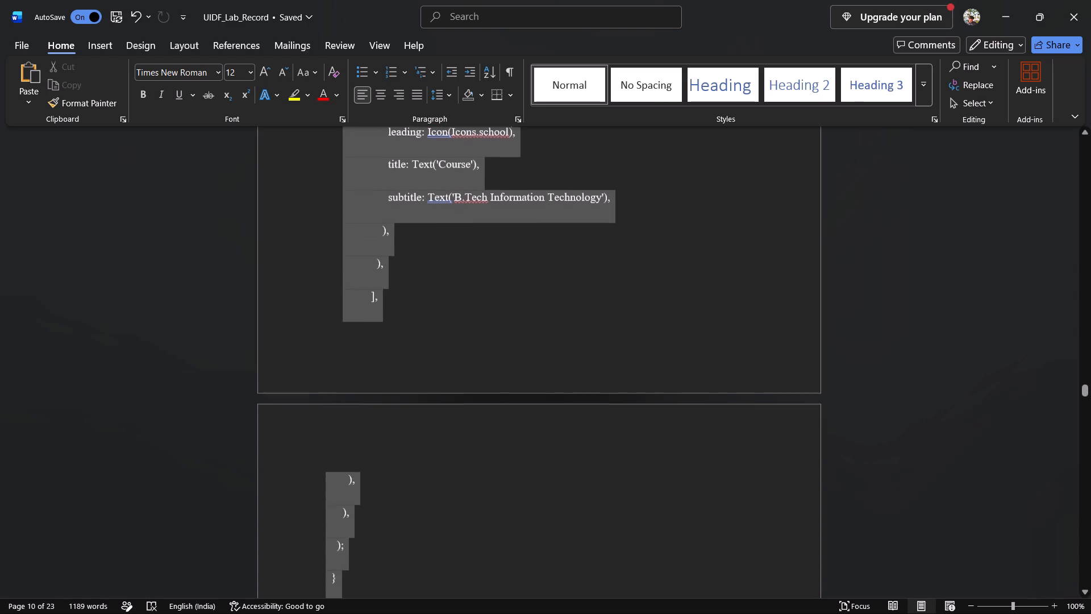
{"action": "left_click_drag", "start_coordinate": [451, 598], "coordinate": [403, 439]}
{"action": "key", "text": "BackSpace"}
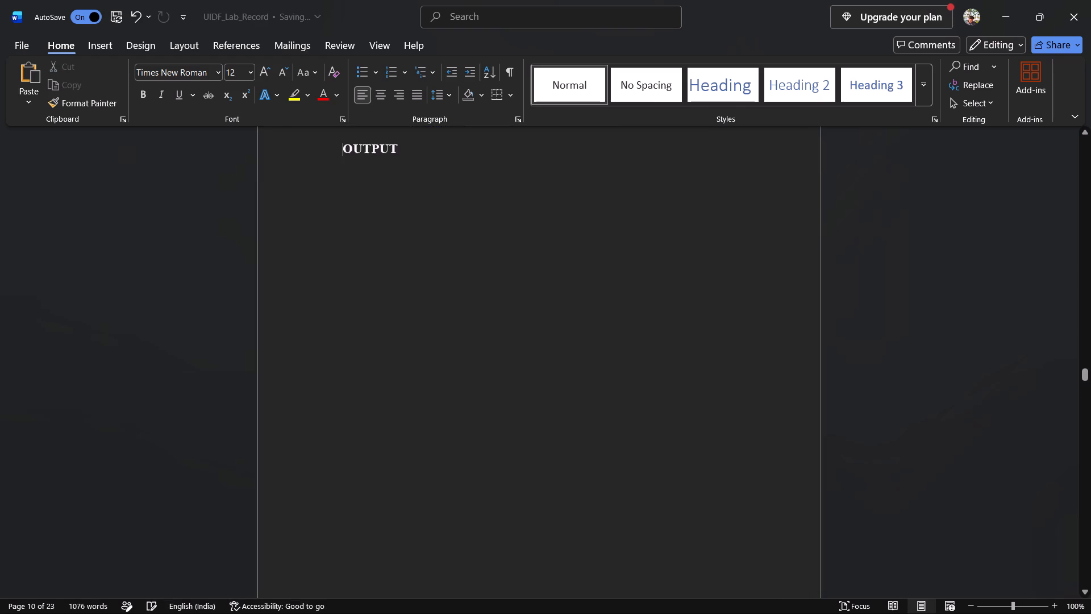
Add an empty line below the PROGRAM heading of Experiment 5.
{"action": "scroll", "coordinate": [403, 439], "scroll_direction": "up", "scroll_amount": 3}
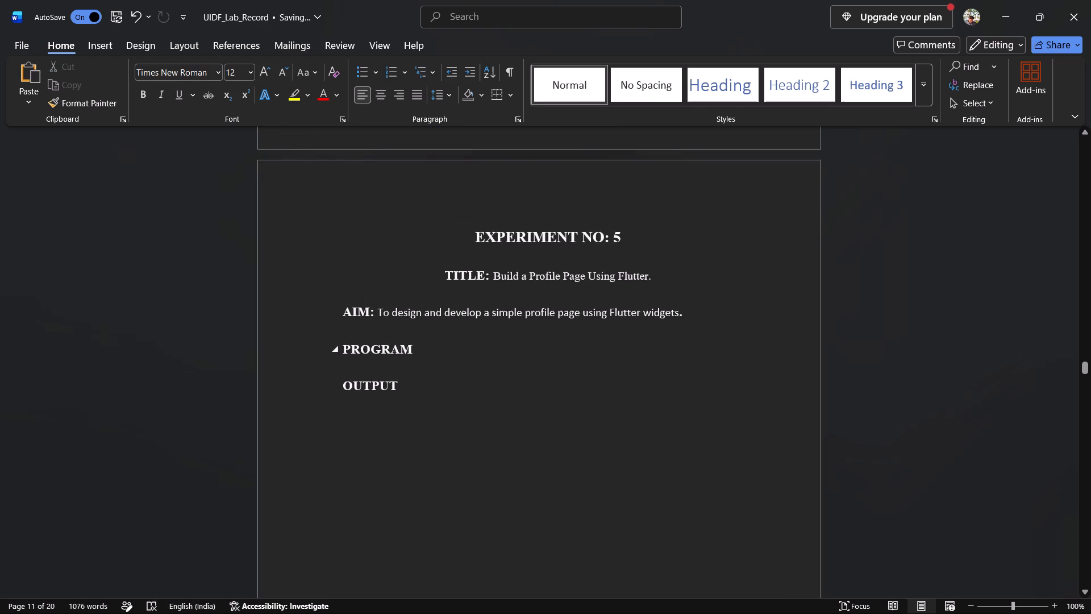
{"action": "left_click", "coordinate": [431, 357]}
{"action": "key", "text": "Return"}
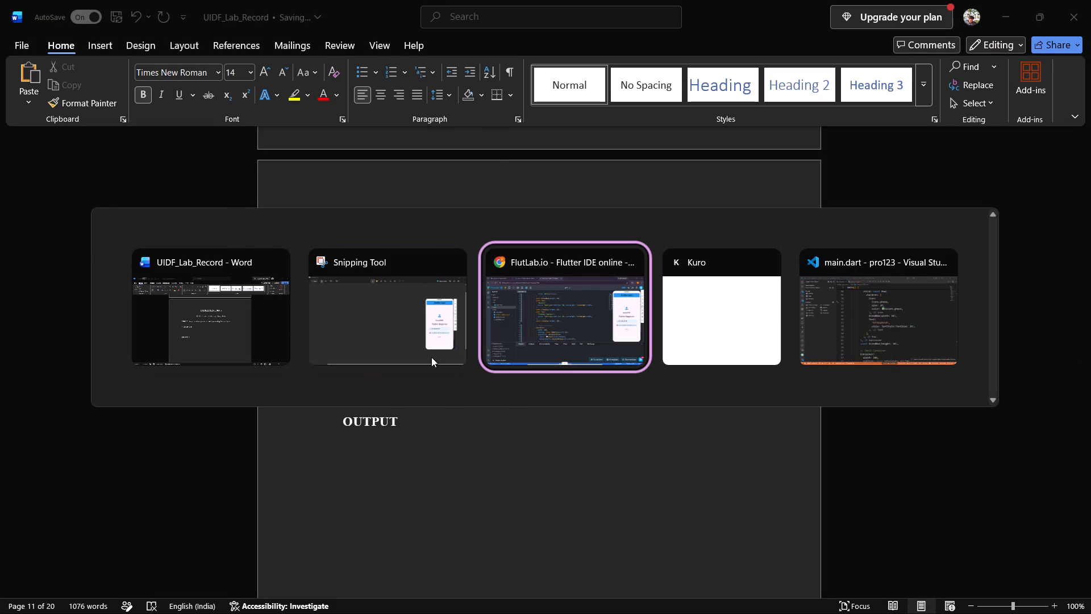
Switch to FlutLab.io in Chrome and copy all of the Profile Card code in main.dart.
{"action": "left_click", "coordinate": [559, 347]}
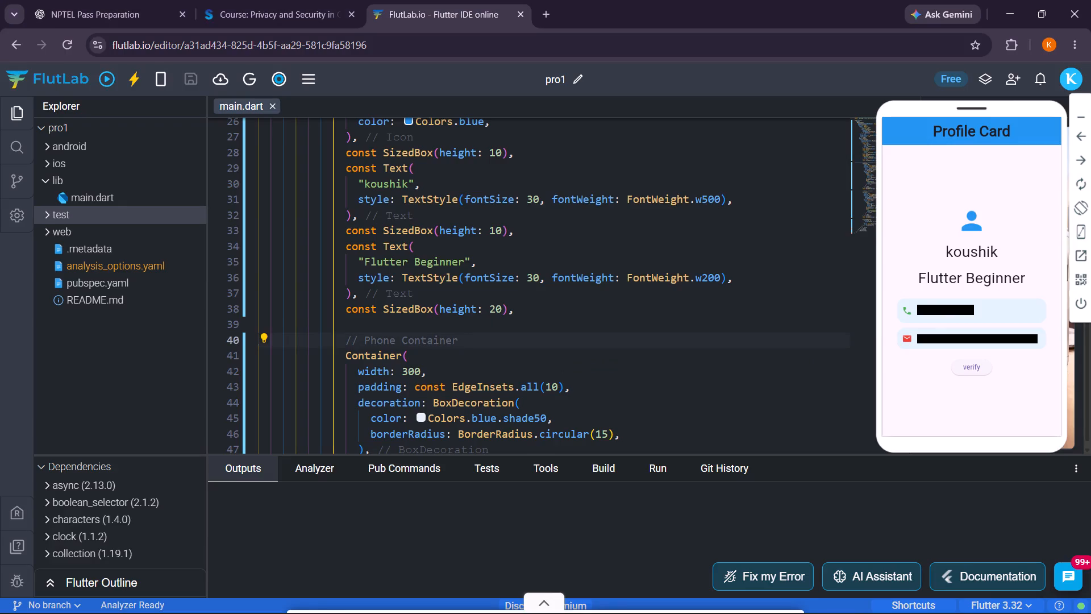
{"action": "key", "text": "ctrl+a"}
{"action": "key", "text": "ctrl+c"}
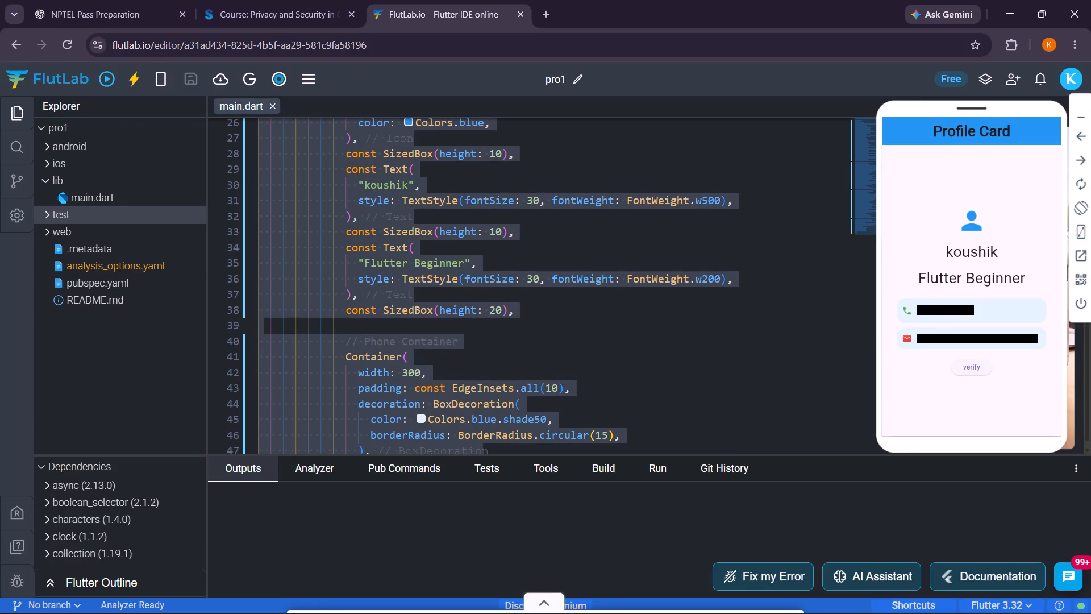
Look through the selected main.dart code from its first line to its end.
{"action": "scroll", "coordinate": [628, 251], "scroll_direction": "up", "scroll_amount": 2}
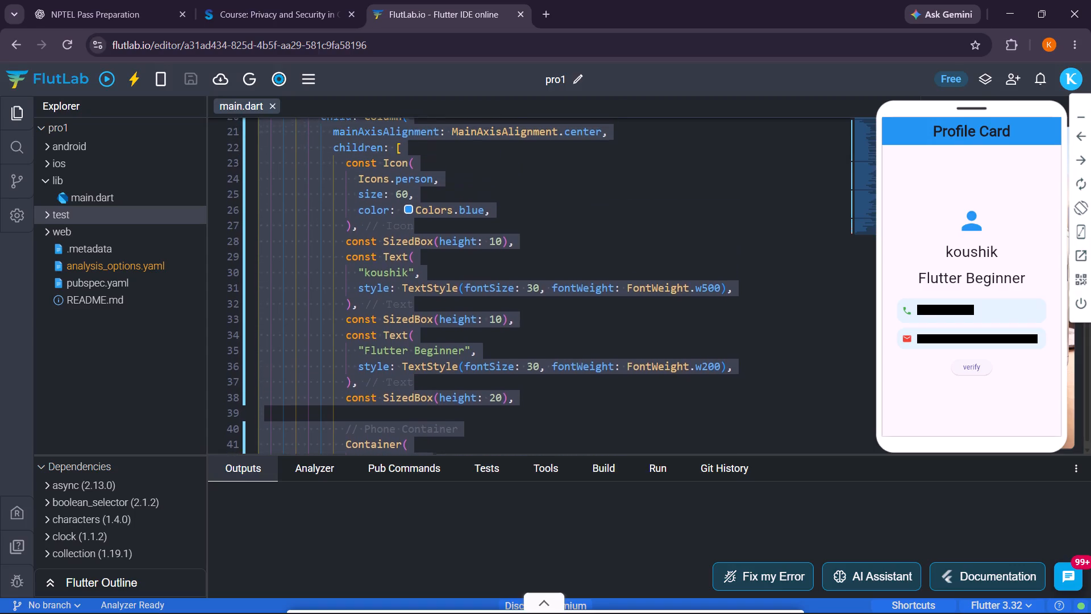
{"action": "scroll", "coordinate": [628, 251], "scroll_direction": "up", "scroll_amount": 4}
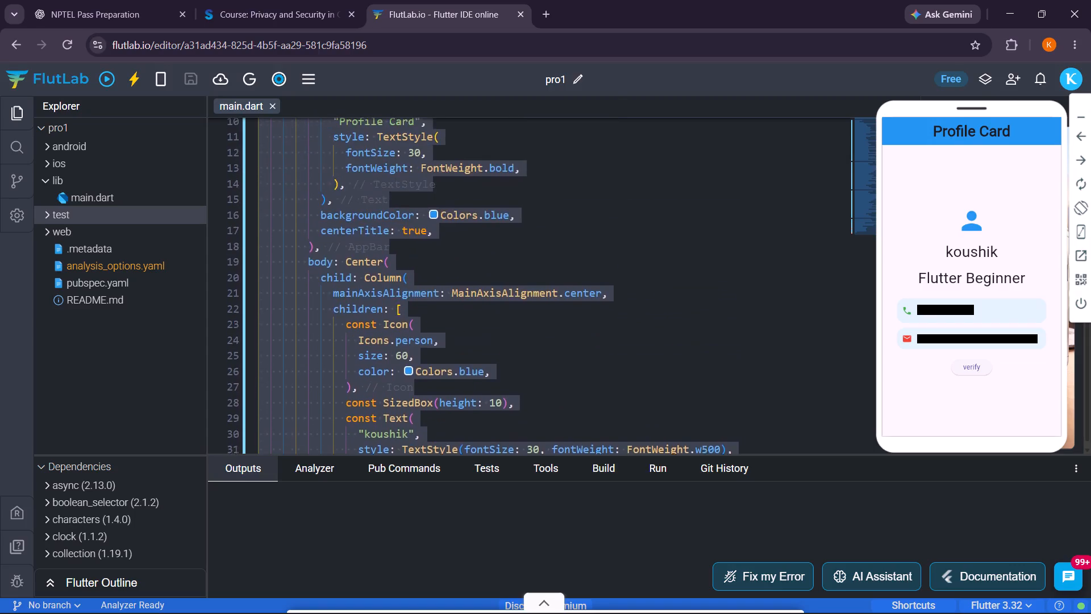
{"action": "scroll", "coordinate": [628, 251], "scroll_direction": "up", "scroll_amount": 4}
{"action": "scroll", "coordinate": [628, 251], "scroll_direction": "down", "scroll_amount": 1}
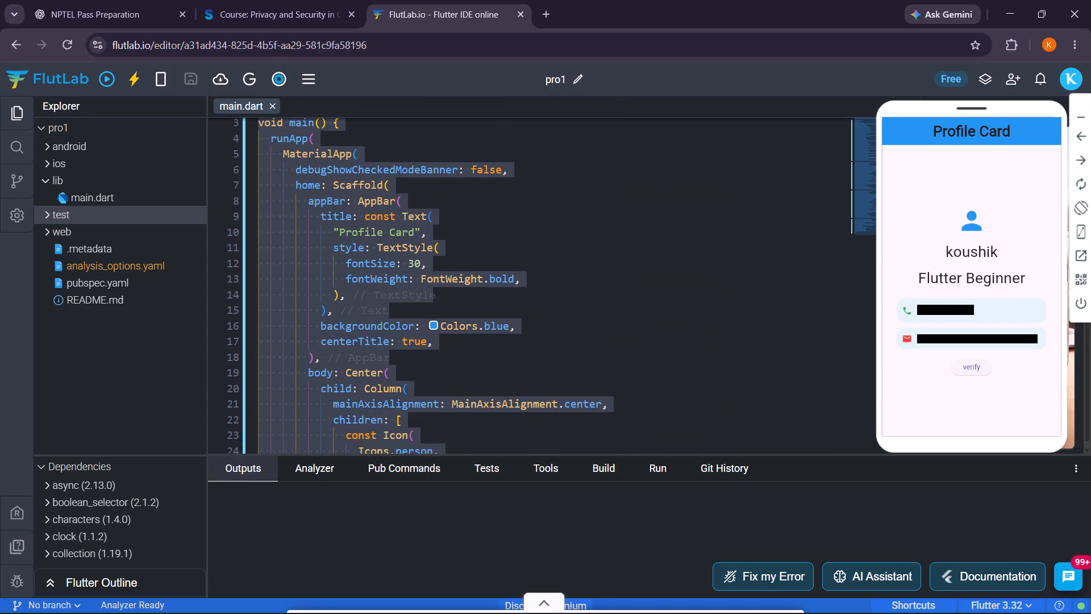
{"action": "scroll", "coordinate": [628, 251], "scroll_direction": "up", "scroll_amount": 2}
{"action": "scroll", "coordinate": [419, 289], "scroll_direction": "down", "scroll_amount": 1}
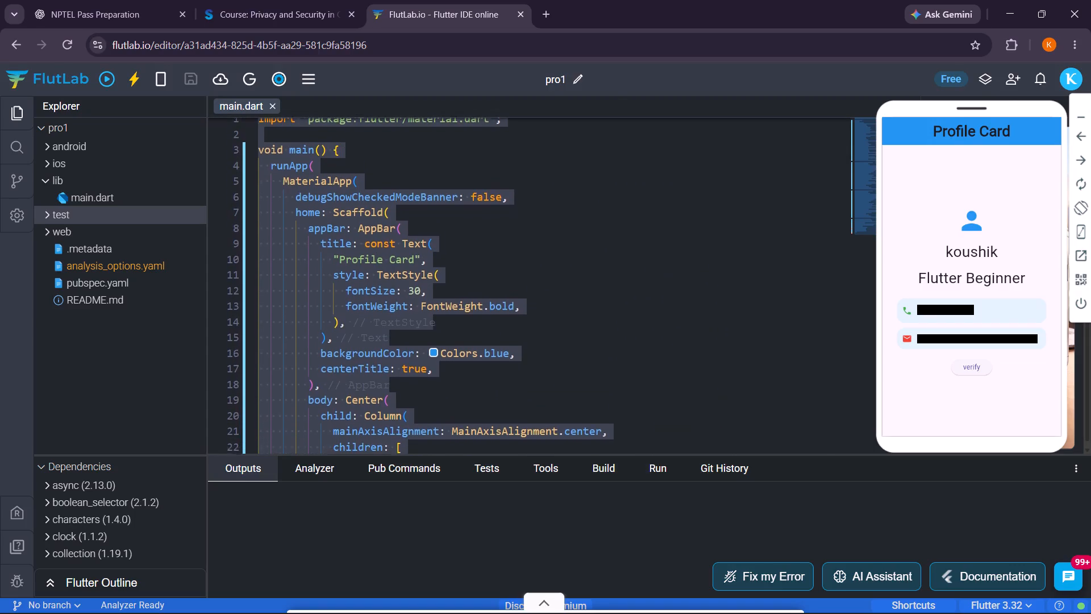
{"action": "scroll", "coordinate": [419, 289], "scroll_direction": "down", "scroll_amount": 4}
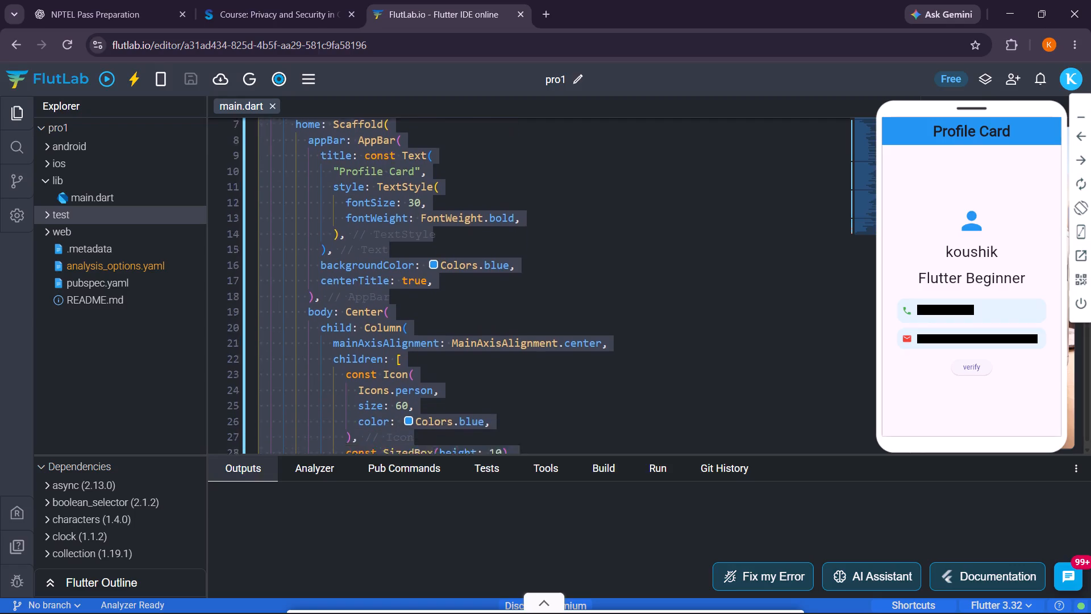
{"action": "scroll", "coordinate": [419, 289], "scroll_direction": "down", "scroll_amount": 10}
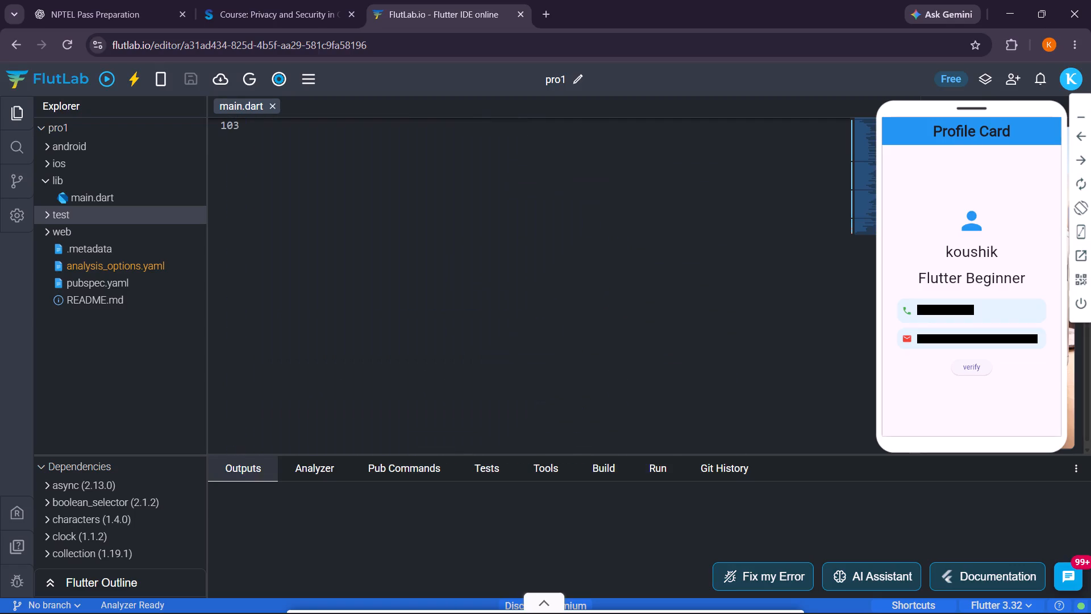
{"action": "scroll", "coordinate": [419, 289], "scroll_direction": "down", "scroll_amount": 1}
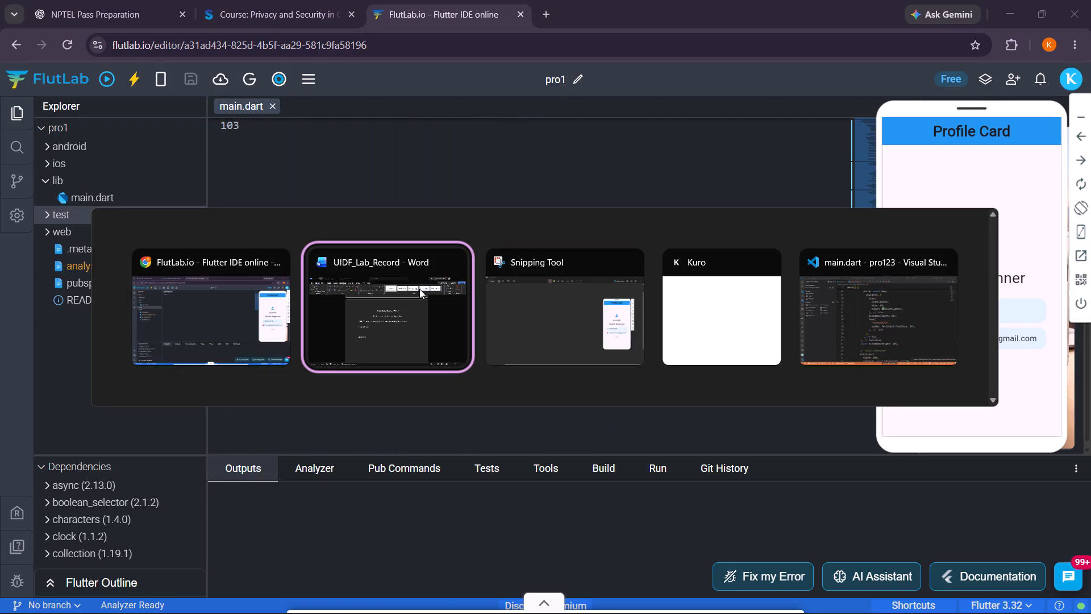
Switch to Word and paste the copied Profile Card code below the PROGRAM heading of Experiment 5.
{"action": "key", "text": "ctrl+v"}
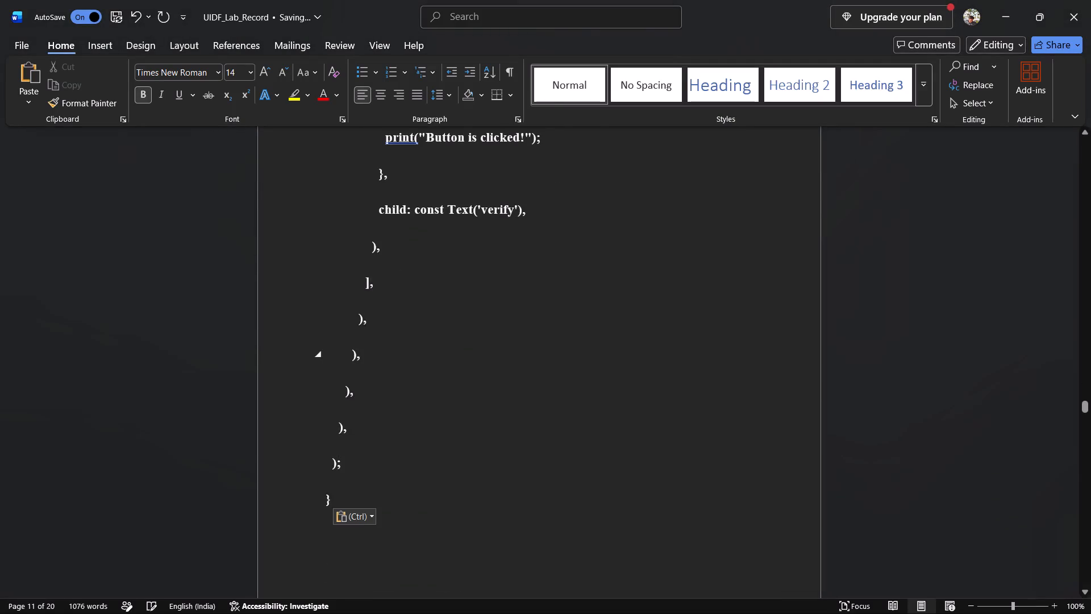
Delete the empty lines in the pasted code above ElevatedButton and above the Email Container comment.
{"action": "scroll", "coordinate": [373, 367], "scroll_direction": "up", "scroll_amount": 3}
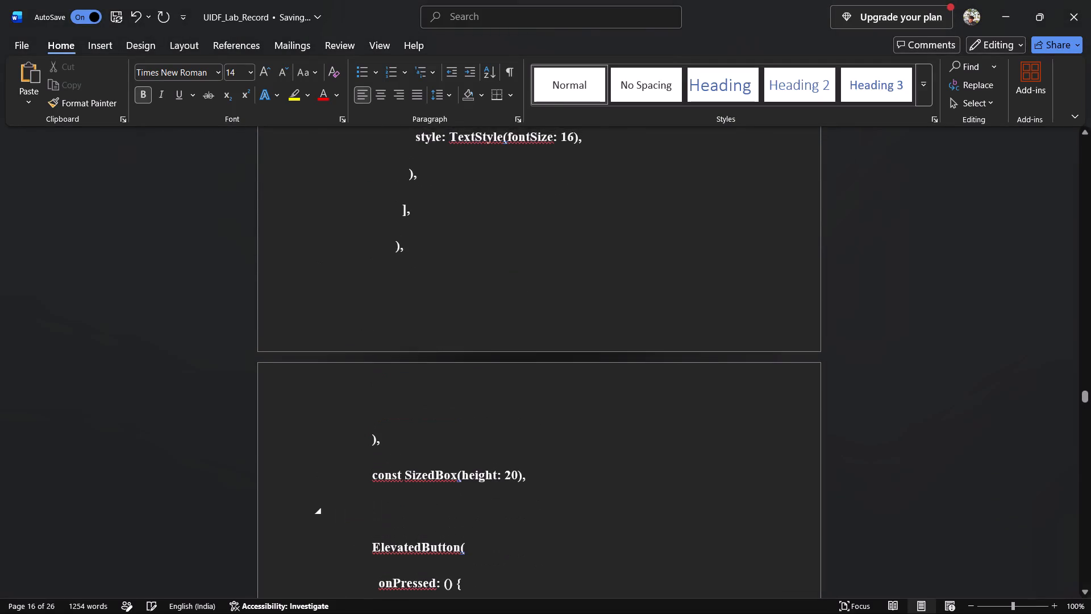
{"action": "left_click", "coordinate": [405, 512]}
{"action": "key", "text": "BackSpace"}
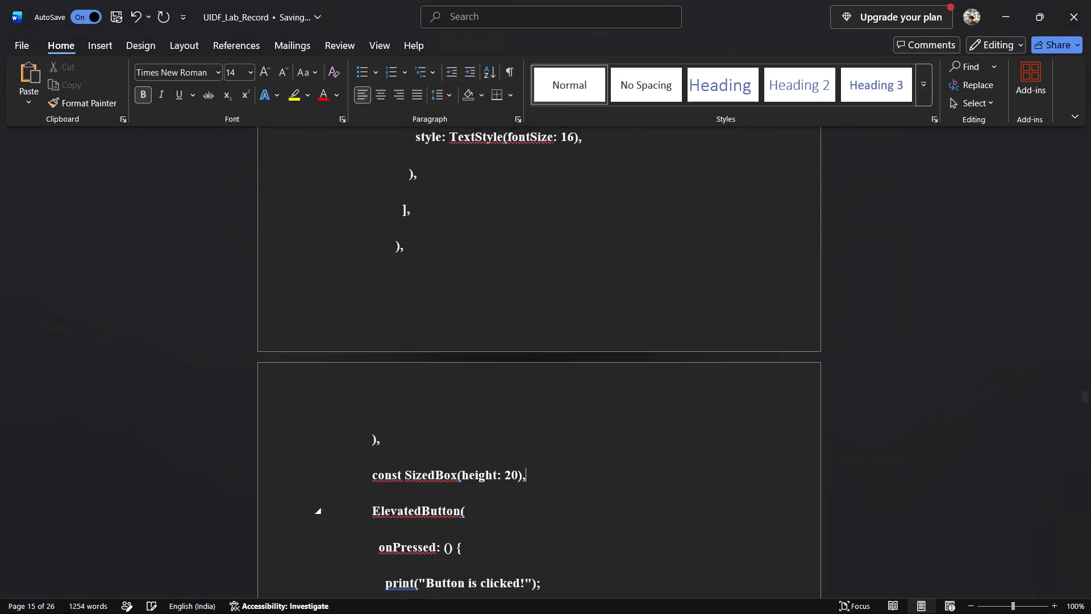
{"action": "scroll", "coordinate": [405, 512], "scroll_direction": "up", "scroll_amount": 2}
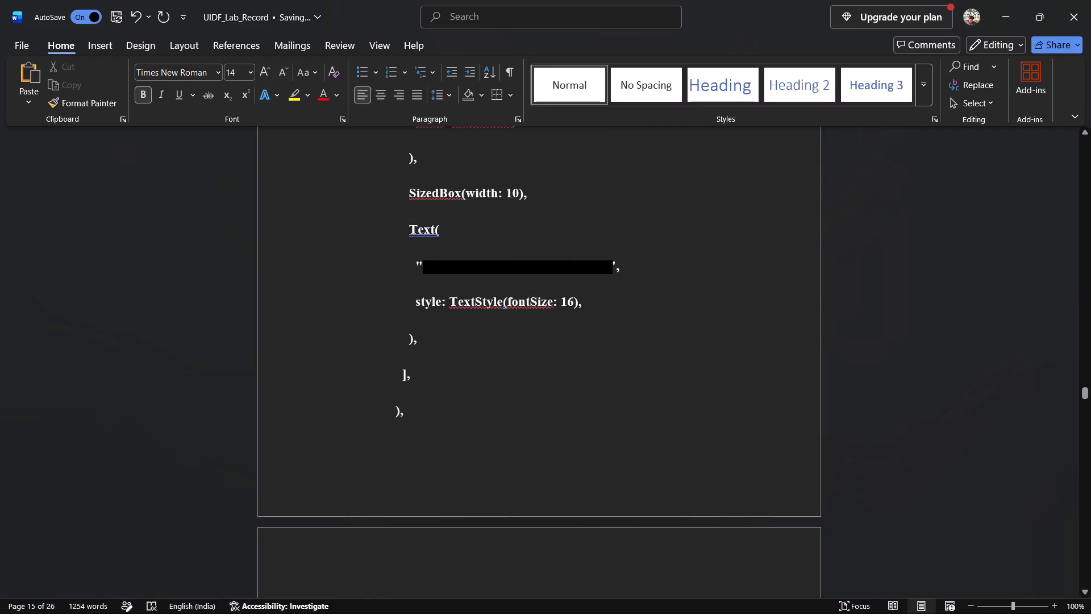
{"action": "left_click", "coordinate": [412, 466]}
{"action": "scroll", "coordinate": [412, 466], "scroll_direction": "up", "scroll_amount": 3}
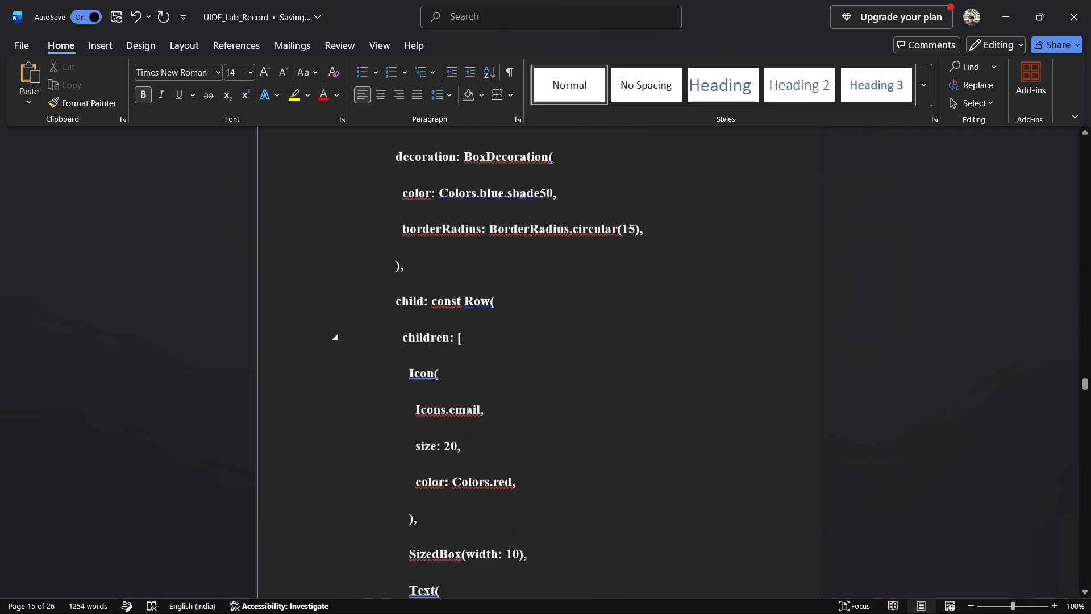
{"action": "scroll", "coordinate": [412, 466], "scroll_direction": "up", "scroll_amount": 2}
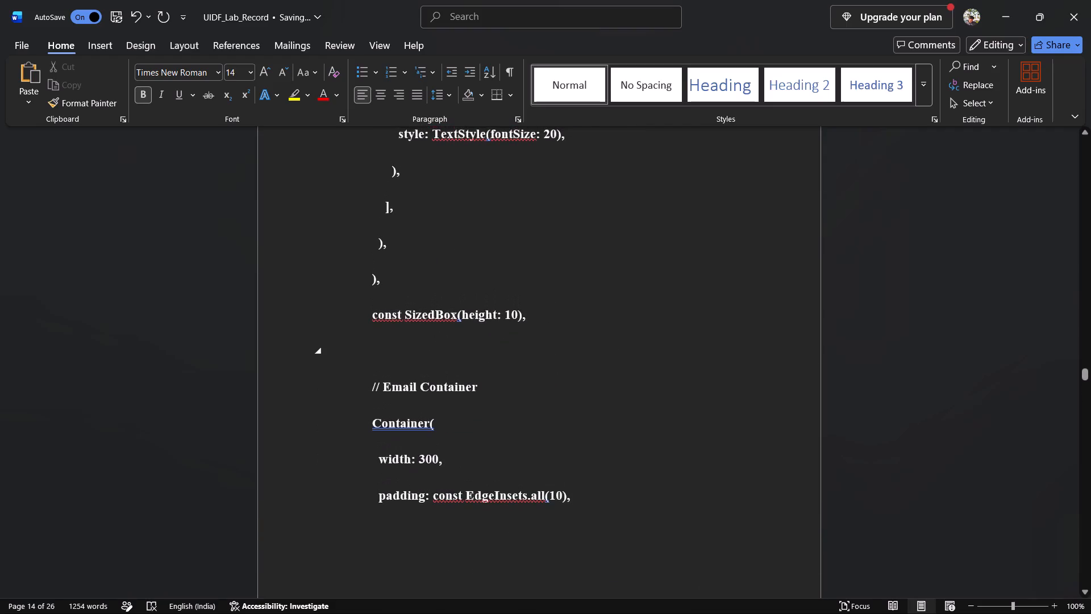
{"action": "left_click", "coordinate": [406, 360]}
{"action": "key", "text": "BackSpace"}
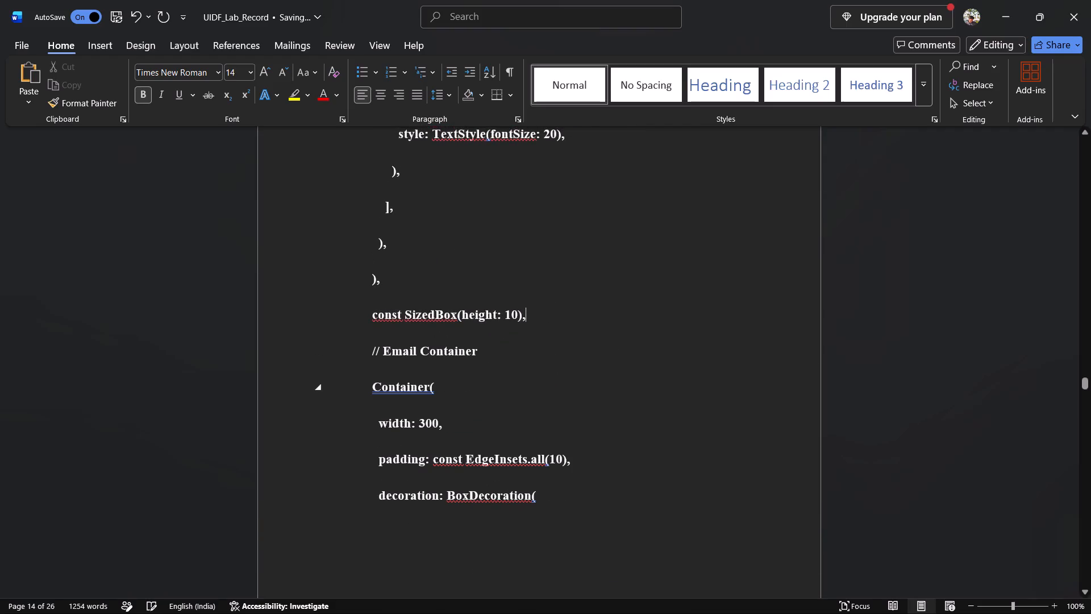
Look through the pasted code from the Email Container back up past the Phone Container to the name text.
{"action": "scroll", "coordinate": [431, 320], "scroll_direction": "up", "scroll_amount": 1}
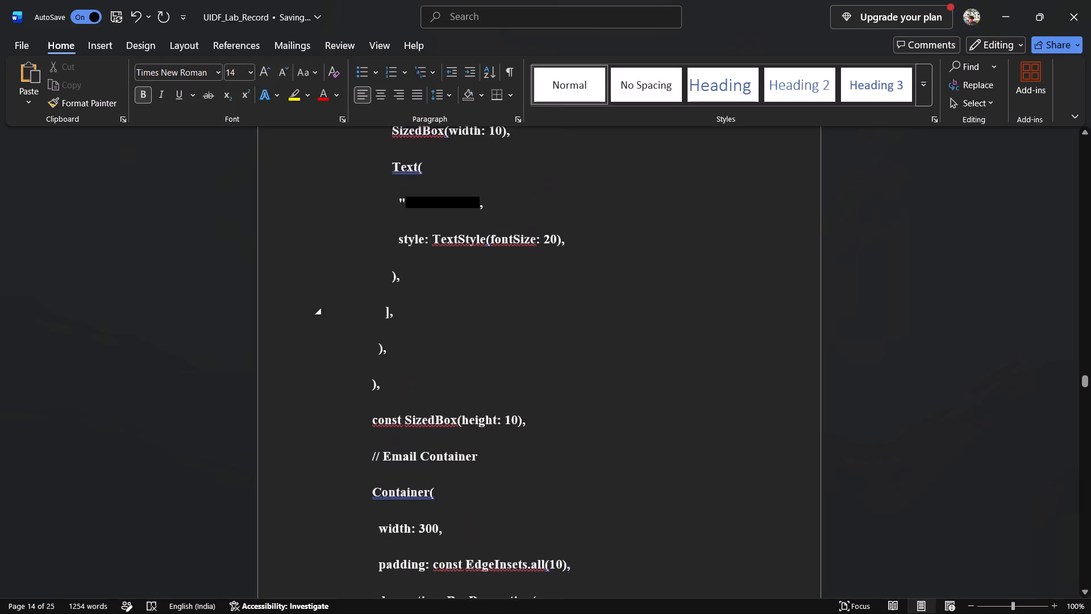
{"action": "scroll", "coordinate": [431, 320], "scroll_direction": "up", "scroll_amount": 4}
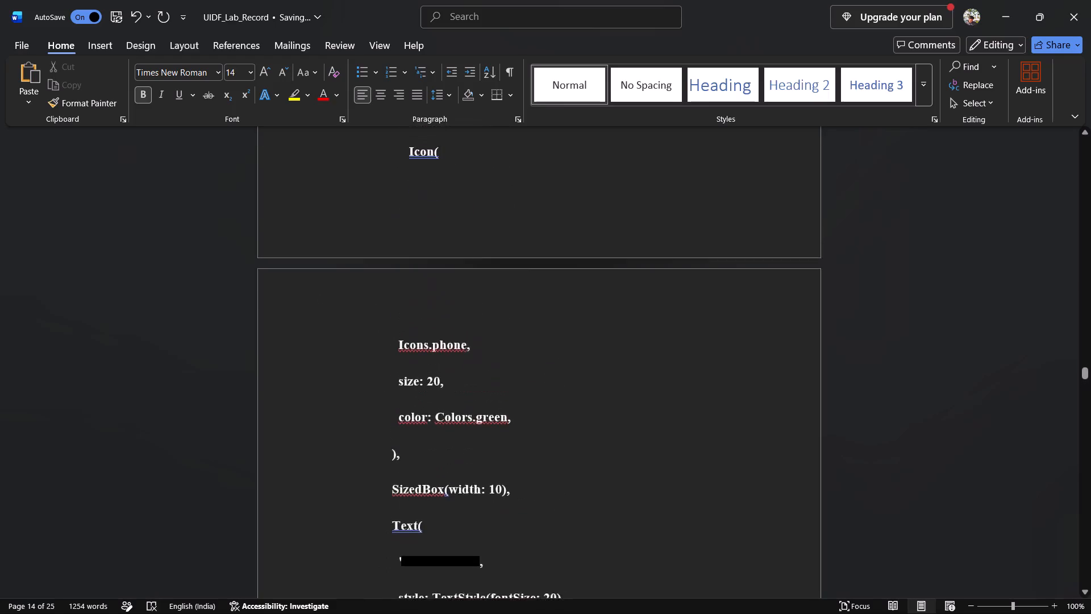
{"action": "scroll", "coordinate": [431, 320], "scroll_direction": "up", "scroll_amount": 4}
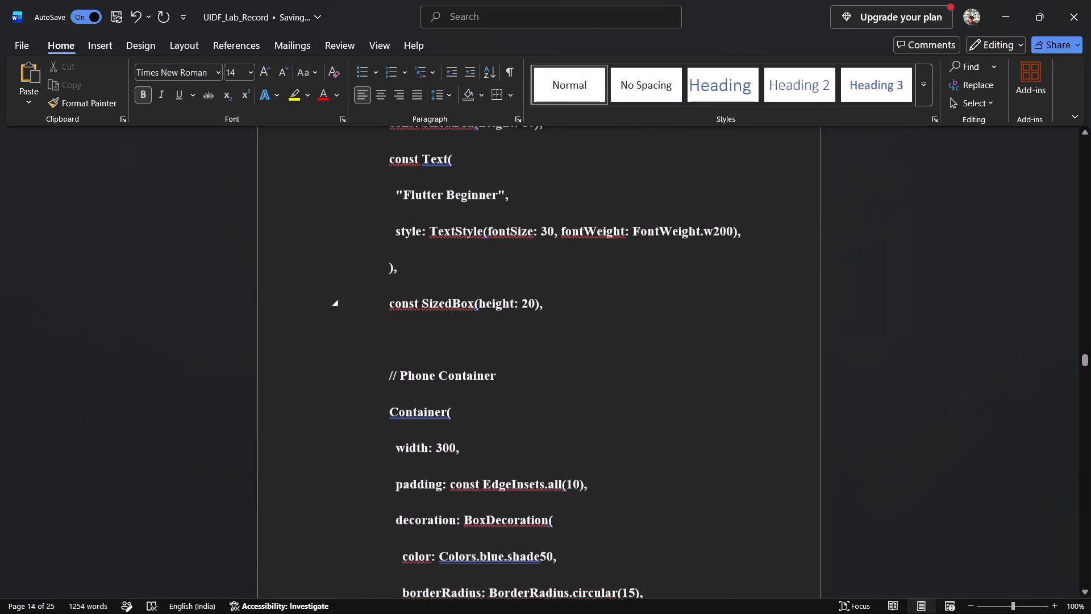
{"action": "scroll", "coordinate": [431, 320], "scroll_direction": "up", "scroll_amount": 2}
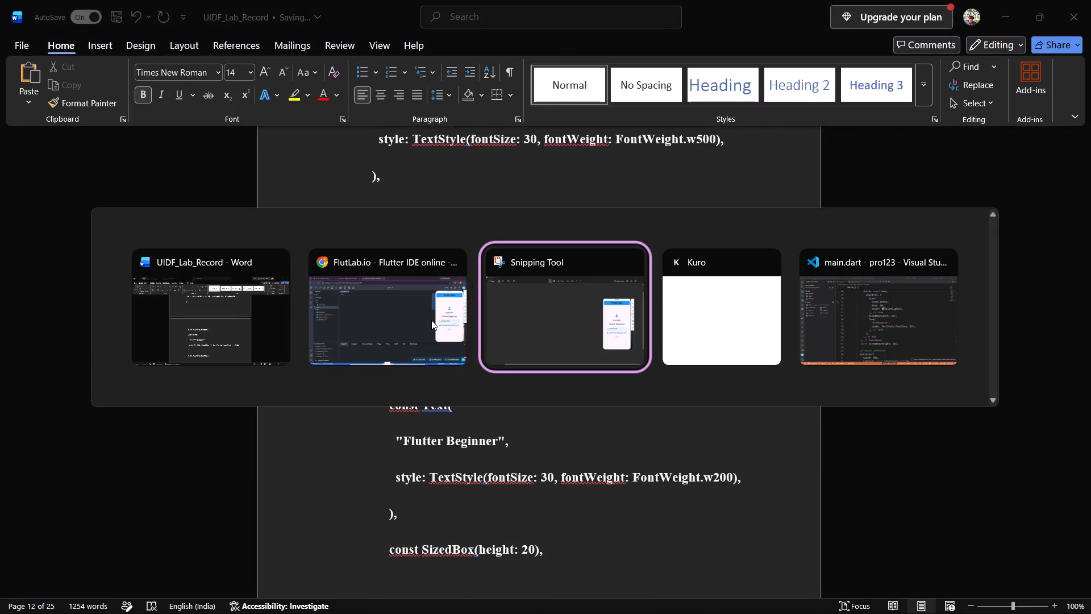
Switch to FlutLab.io in Chrome and check main.dart from its end back up to the name text, including both containers.
{"action": "scroll", "coordinate": [431, 320], "scroll_direction": "up", "scroll_amount": 3}
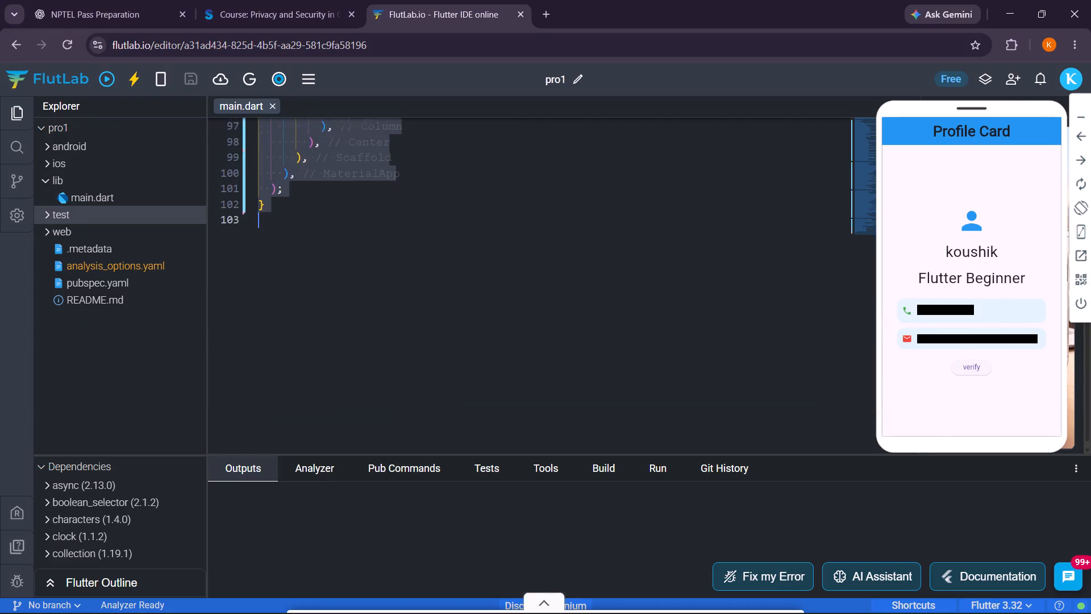
{"action": "scroll", "coordinate": [431, 320], "scroll_direction": "up", "scroll_amount": 6}
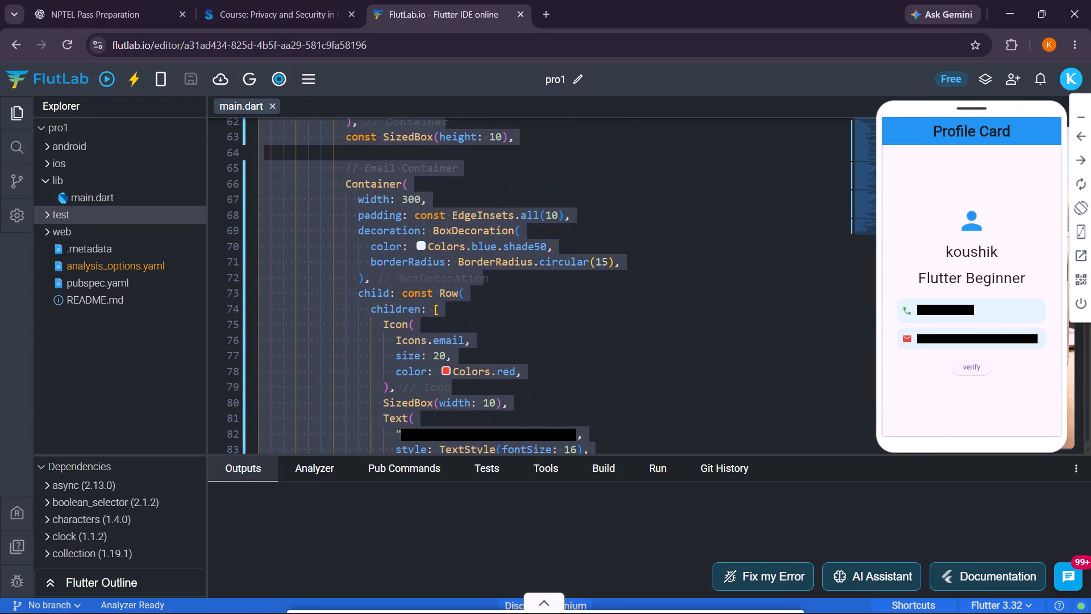
{"action": "scroll", "coordinate": [431, 320], "scroll_direction": "up", "scroll_amount": 3}
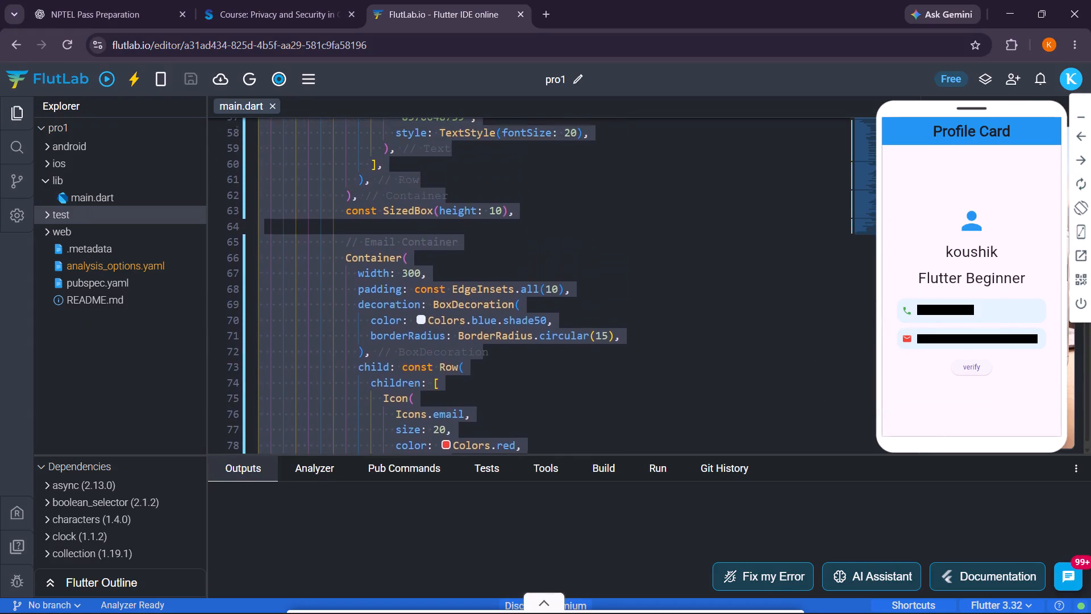
{"action": "scroll", "coordinate": [431, 320], "scroll_direction": "up", "scroll_amount": 1}
{"action": "left_click", "coordinate": [478, 320]}
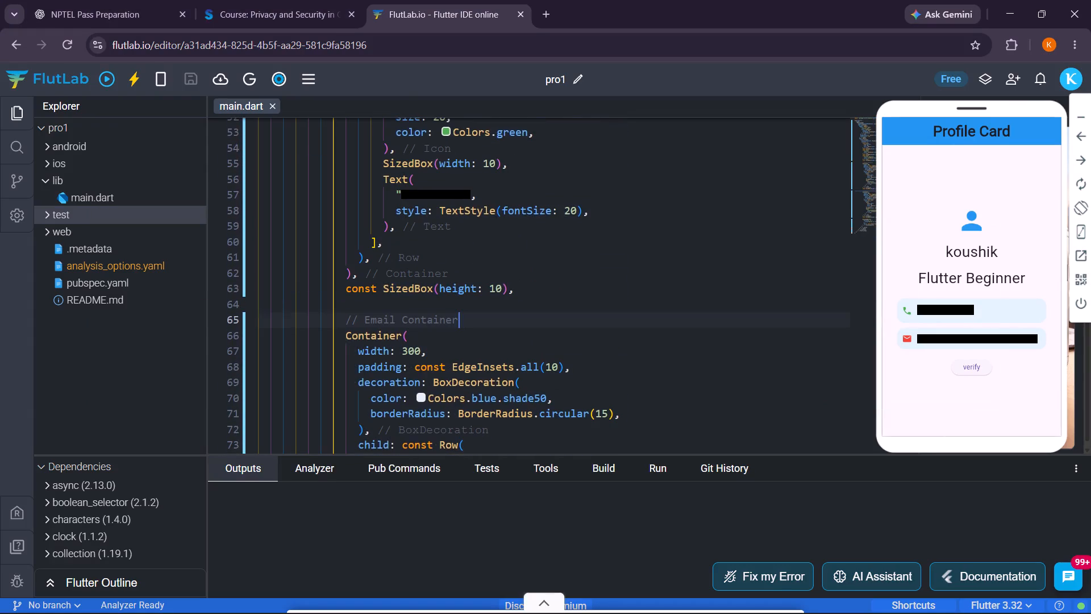
{"action": "scroll", "coordinate": [478, 320], "scroll_direction": "up", "scroll_amount": 6}
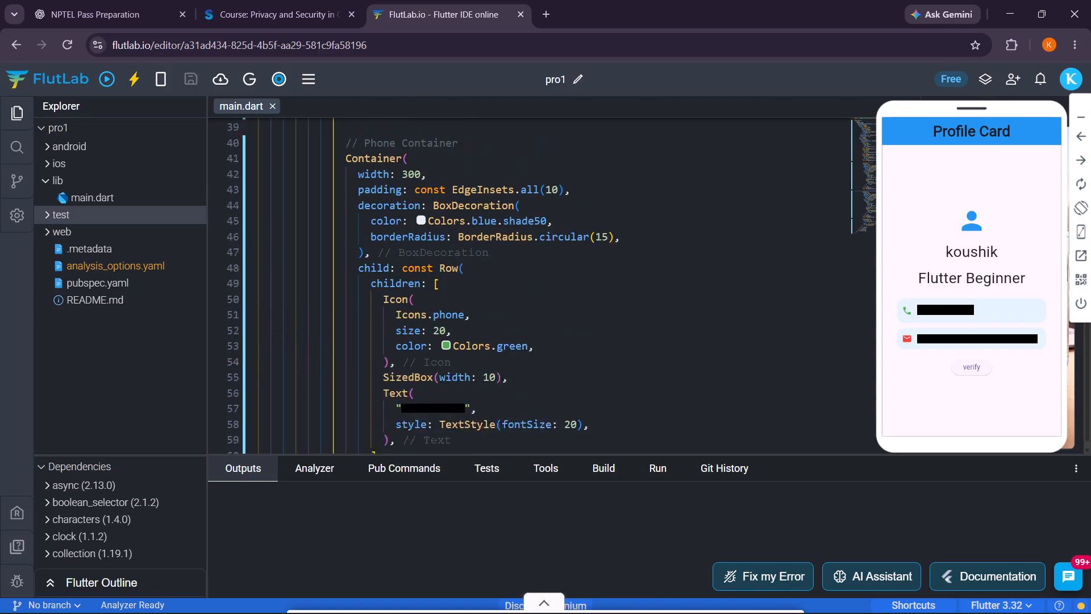
{"action": "scroll", "coordinate": [478, 320], "scroll_direction": "up", "scroll_amount": 2}
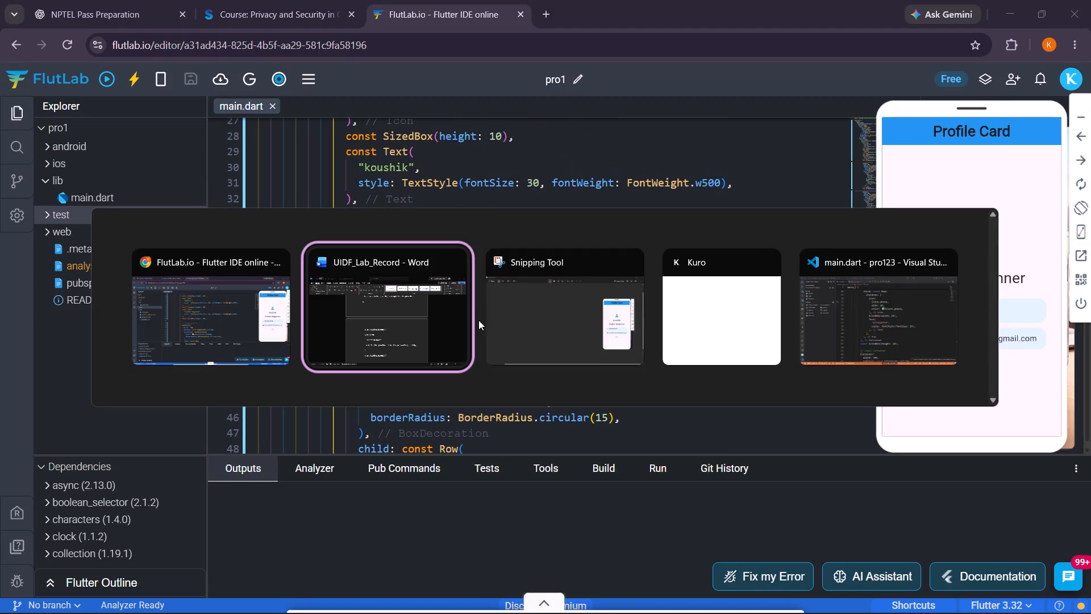
Switch back to Word and look through the rest of Experiment 5's pasted code down to its OUTPUT heading.
{"action": "scroll", "coordinate": [478, 320], "scroll_direction": "down", "scroll_amount": 9}
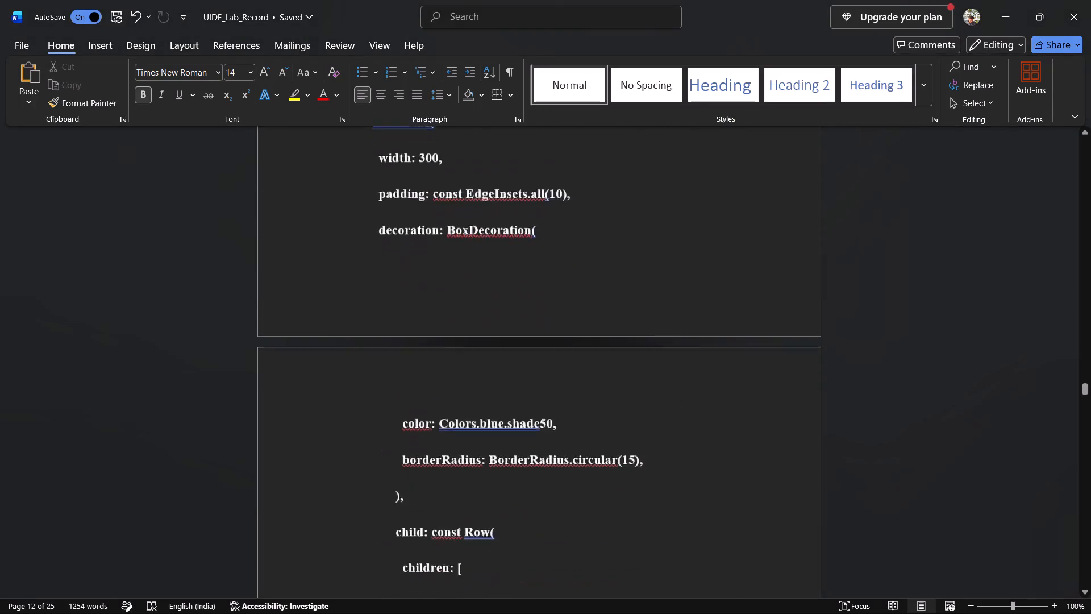
{"action": "scroll", "coordinate": [478, 317], "scroll_direction": "down", "scroll_amount": 6}
{"action": "scroll", "coordinate": [478, 317], "scroll_direction": "up", "scroll_amount": 3}
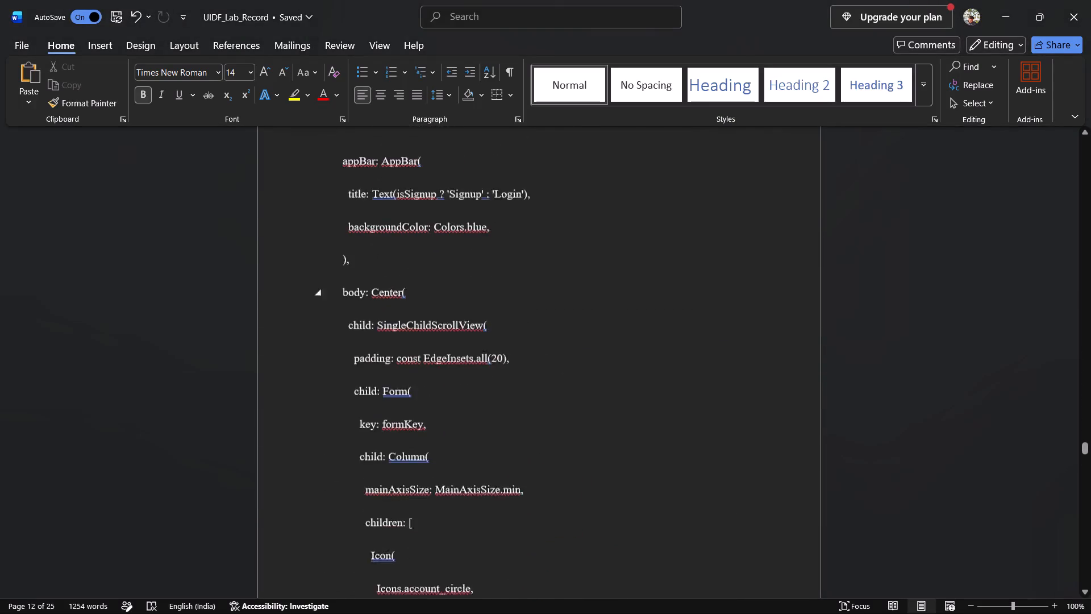
{"action": "scroll", "coordinate": [478, 317], "scroll_direction": "up", "scroll_amount": 3}
{"action": "scroll", "coordinate": [478, 317], "scroll_direction": "down", "scroll_amount": 1}
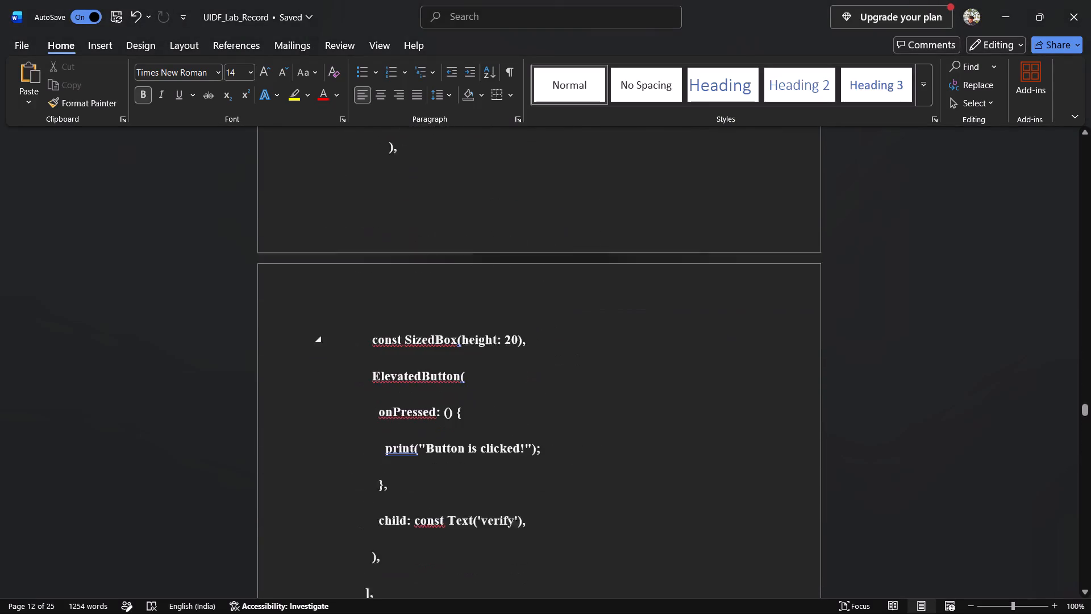
{"action": "scroll", "coordinate": [478, 317], "scroll_direction": "down", "scroll_amount": 2}
{"action": "scroll", "coordinate": [437, 402], "scroll_direction": "down", "scroll_amount": 1}
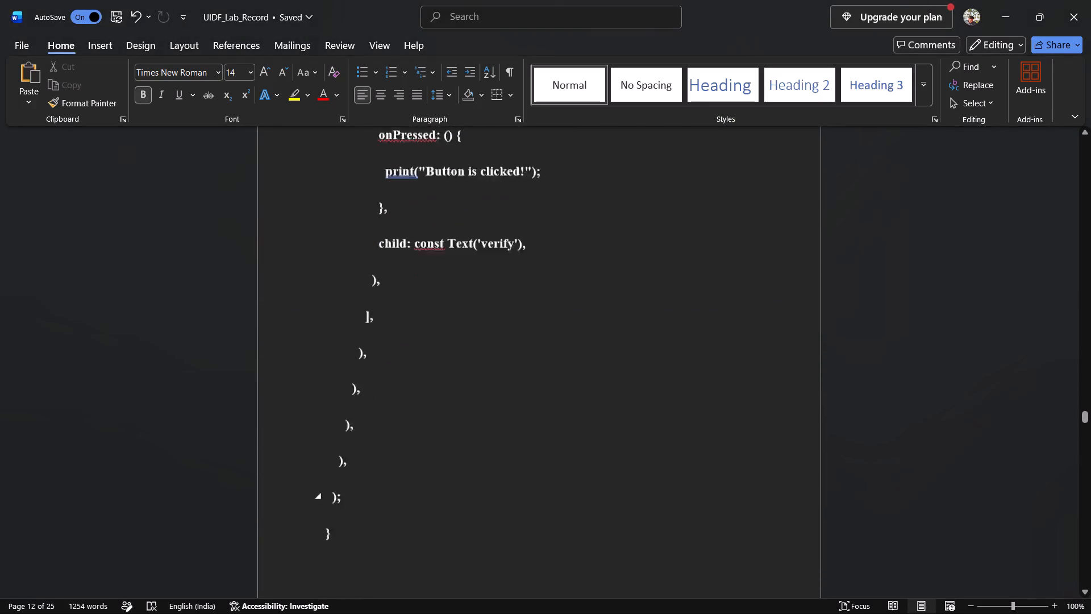
{"action": "scroll", "coordinate": [437, 402], "scroll_direction": "down", "scroll_amount": 1}
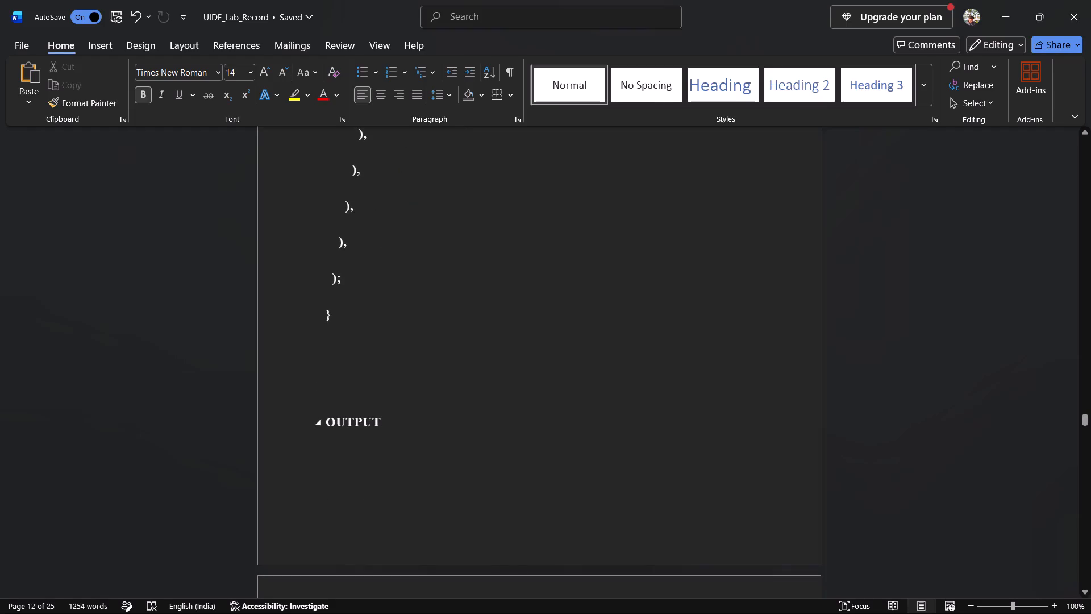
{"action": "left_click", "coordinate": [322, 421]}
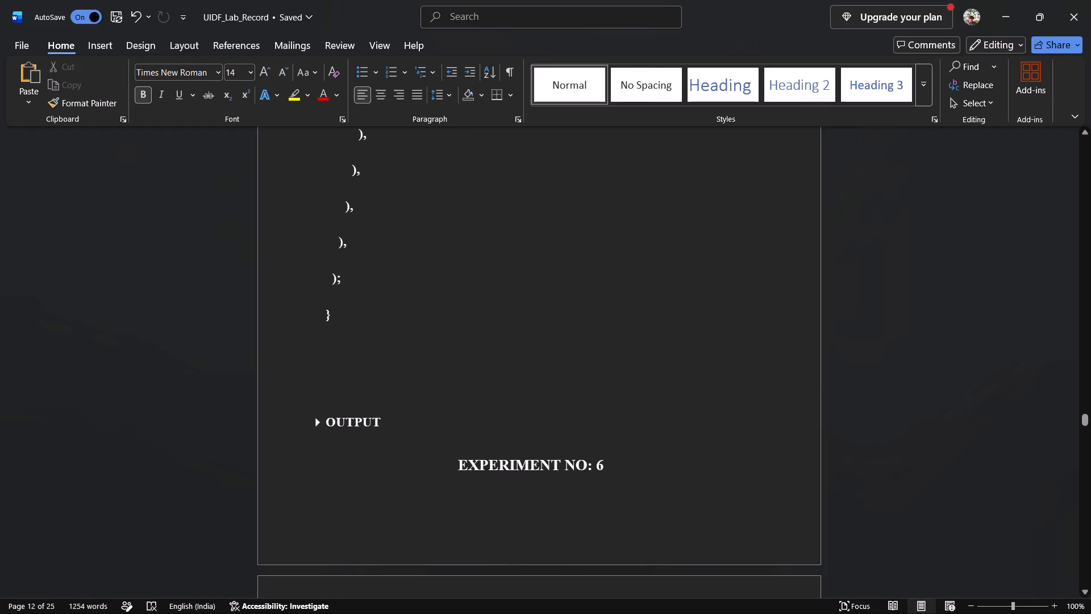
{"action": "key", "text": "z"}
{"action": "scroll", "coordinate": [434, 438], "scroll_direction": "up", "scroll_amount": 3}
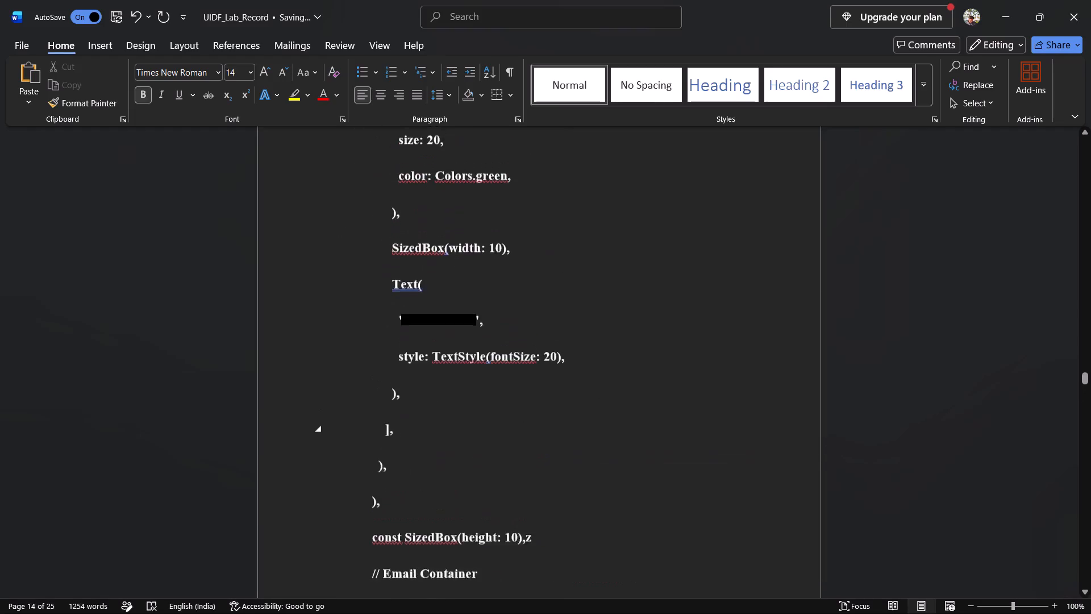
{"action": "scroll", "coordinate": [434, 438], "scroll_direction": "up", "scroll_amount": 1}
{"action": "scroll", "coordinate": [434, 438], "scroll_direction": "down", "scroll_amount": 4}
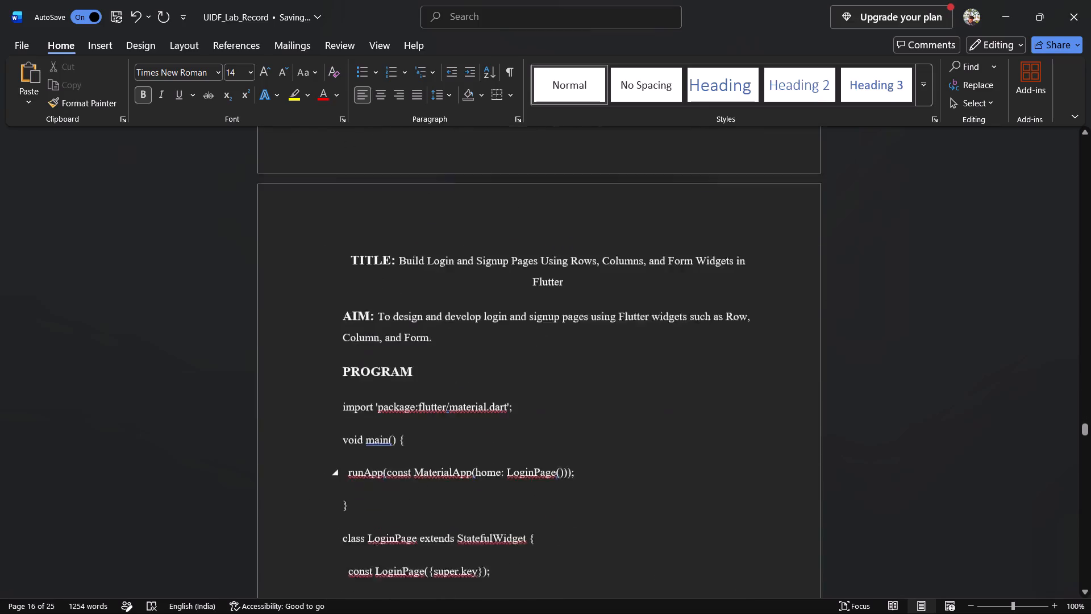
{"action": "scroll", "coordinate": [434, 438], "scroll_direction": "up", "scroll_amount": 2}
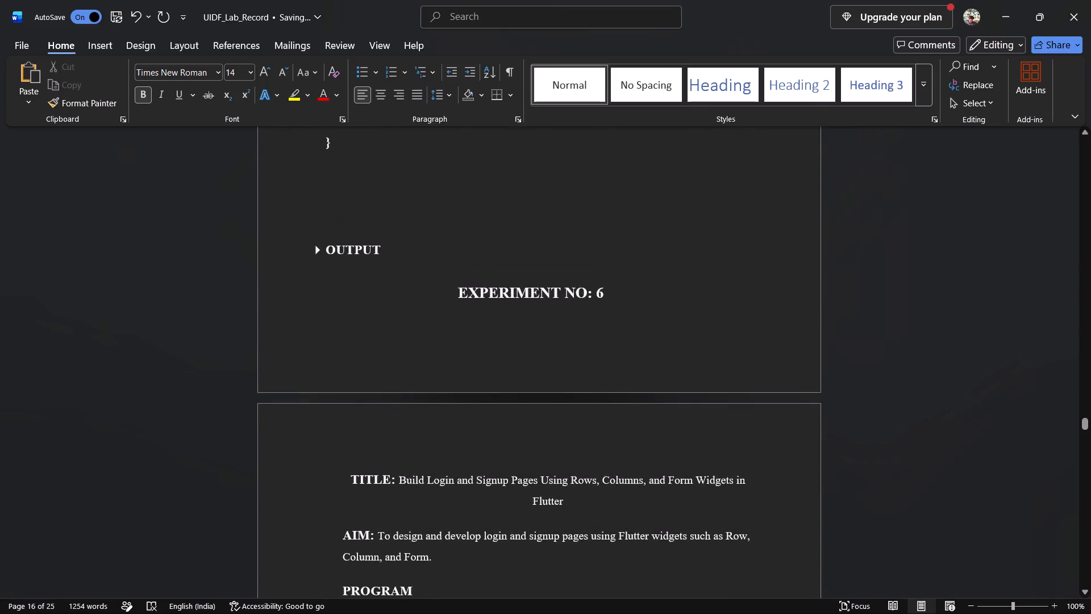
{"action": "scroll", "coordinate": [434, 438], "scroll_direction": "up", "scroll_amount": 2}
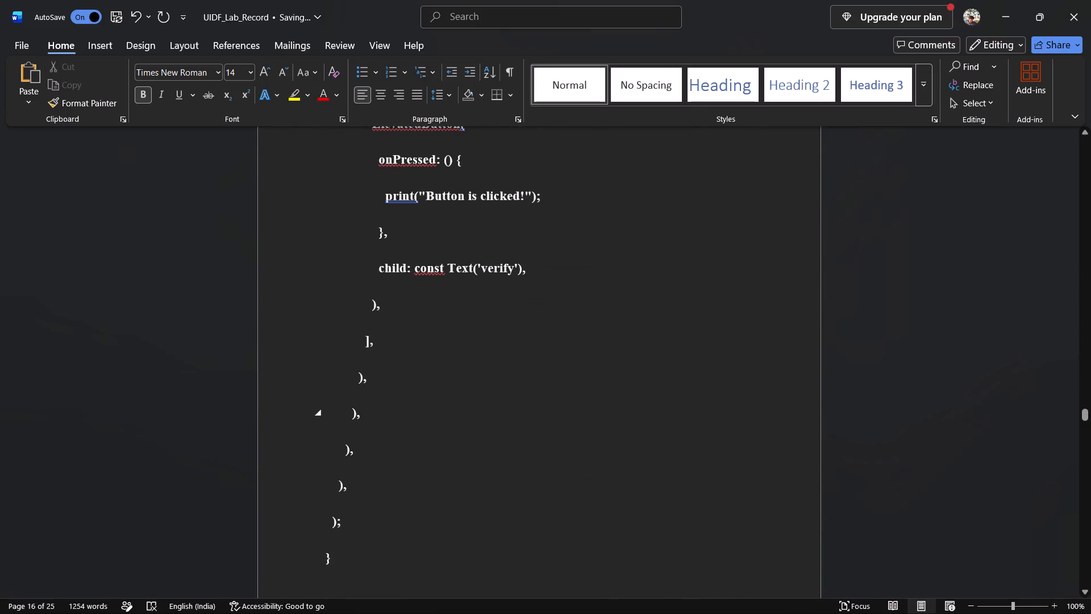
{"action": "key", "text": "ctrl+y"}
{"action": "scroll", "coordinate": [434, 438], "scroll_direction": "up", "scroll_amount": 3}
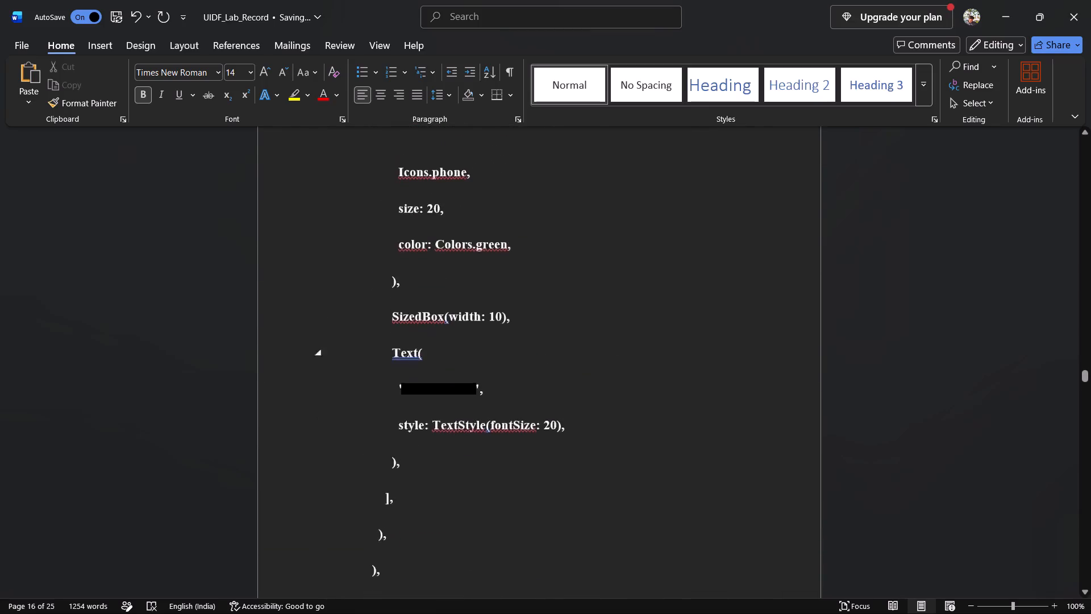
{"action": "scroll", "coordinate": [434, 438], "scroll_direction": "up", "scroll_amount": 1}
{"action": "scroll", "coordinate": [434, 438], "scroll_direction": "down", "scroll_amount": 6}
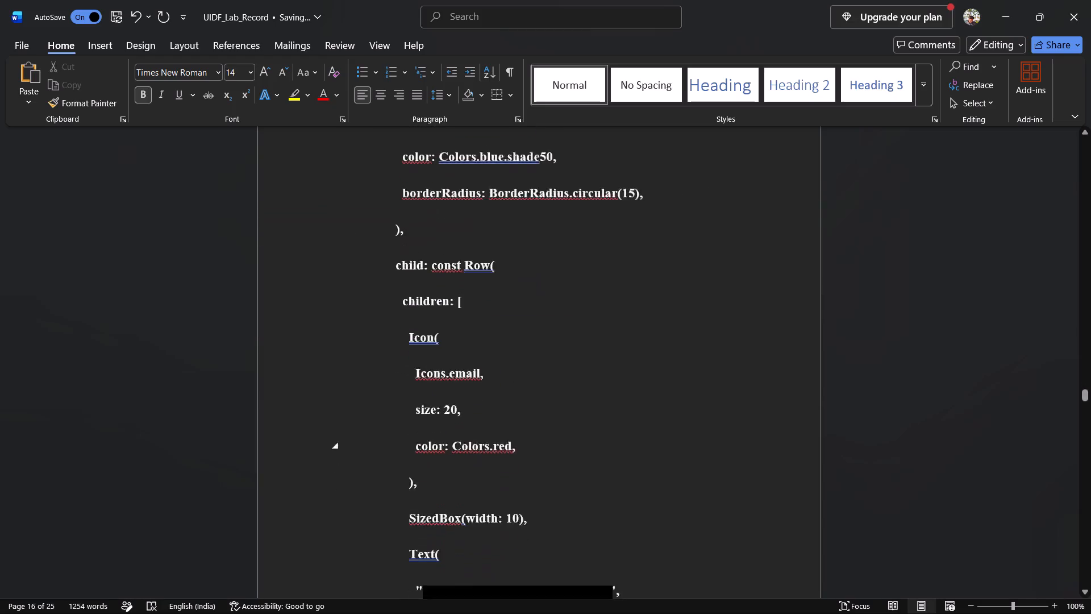
Add an empty line below the OUTPUT heading of Experiment 5.
{"action": "scroll", "coordinate": [434, 438], "scroll_direction": "down", "scroll_amount": 5}
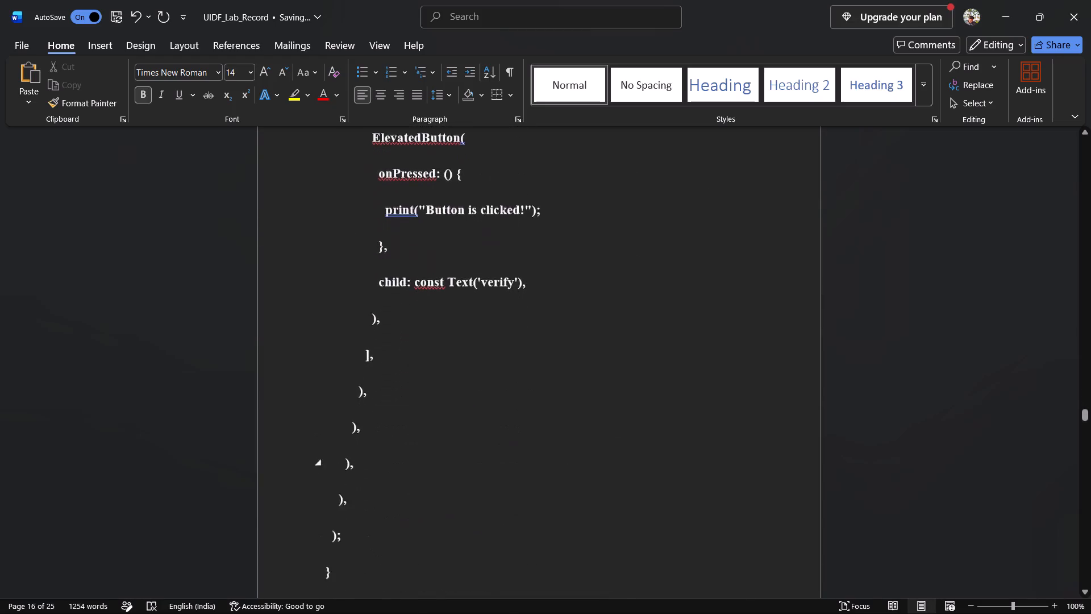
{"action": "scroll", "coordinate": [434, 438], "scroll_direction": "down", "scroll_amount": 1}
{"action": "scroll", "coordinate": [410, 239], "scroll_direction": "up", "scroll_amount": 1}
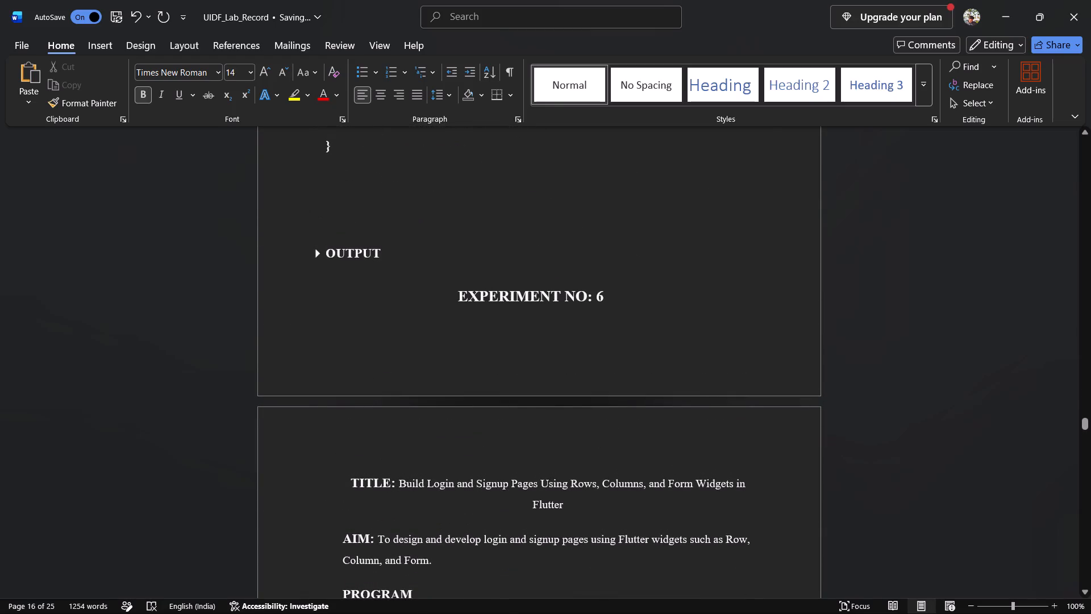
{"action": "left_click", "coordinate": [399, 248]}
{"action": "key", "text": "Return"}
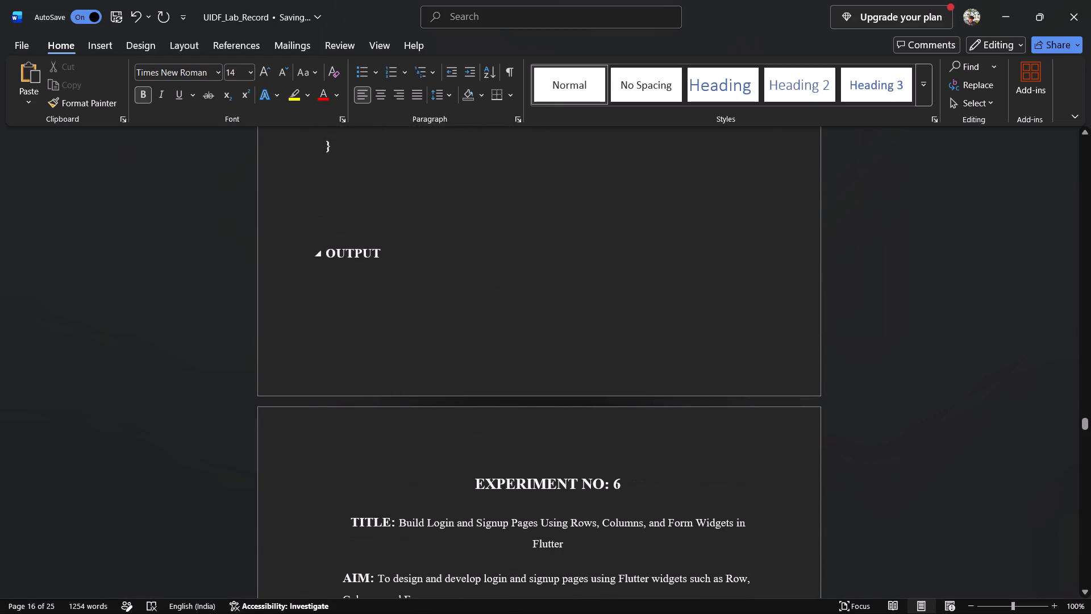
Insert two empty lines above Experiment 5's OUTPUT heading to move it onto a new page, and check the following pages.
{"action": "left_click", "coordinate": [326, 250]}
{"action": "key", "text": "Return"}
{"action": "key", "text": "Return"}
{"action": "scroll", "coordinate": [326, 250], "scroll_direction": "down", "scroll_amount": 2}
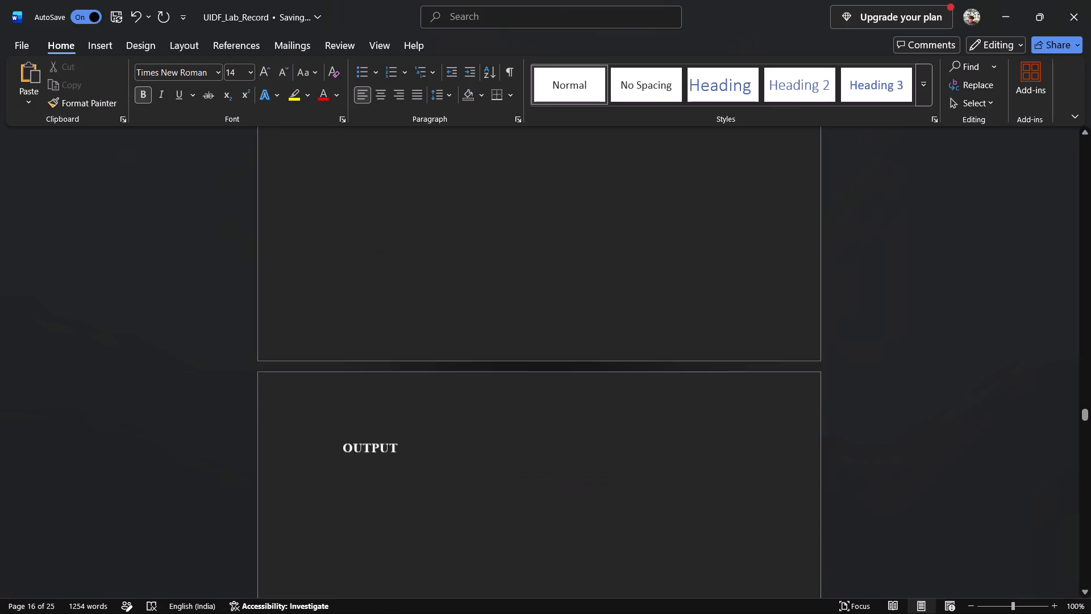
{"action": "scroll", "coordinate": [326, 250], "scroll_direction": "down", "scroll_amount": 2}
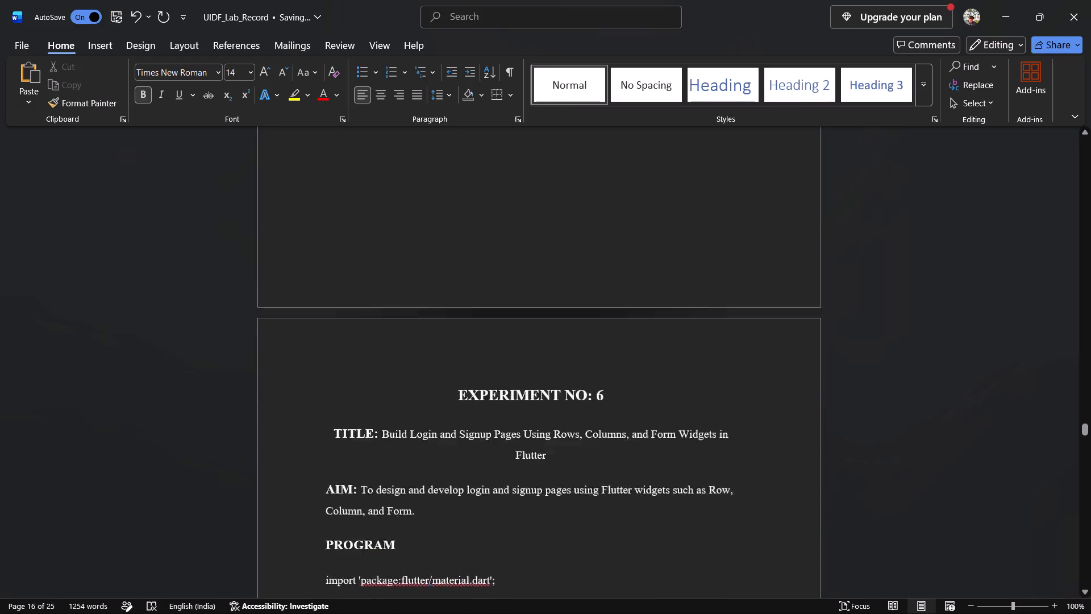
Delete the empty line between the import statement and void main() in Experiment 5's program.
{"action": "scroll", "coordinate": [410, 412], "scroll_direction": "up", "scroll_amount": 10}
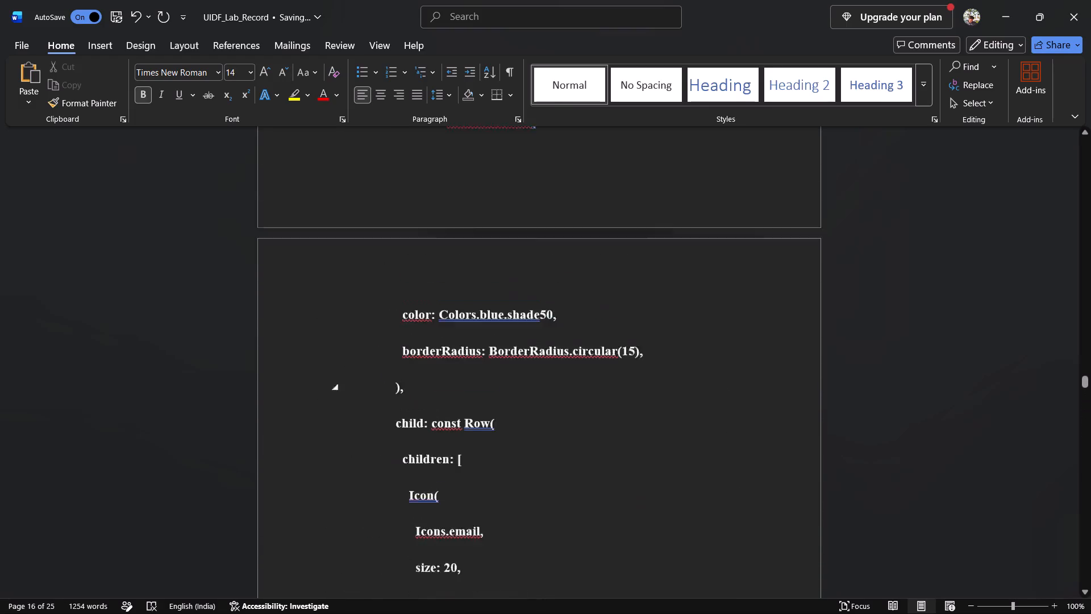
{"action": "scroll", "coordinate": [410, 412], "scroll_direction": "up", "scroll_amount": 5}
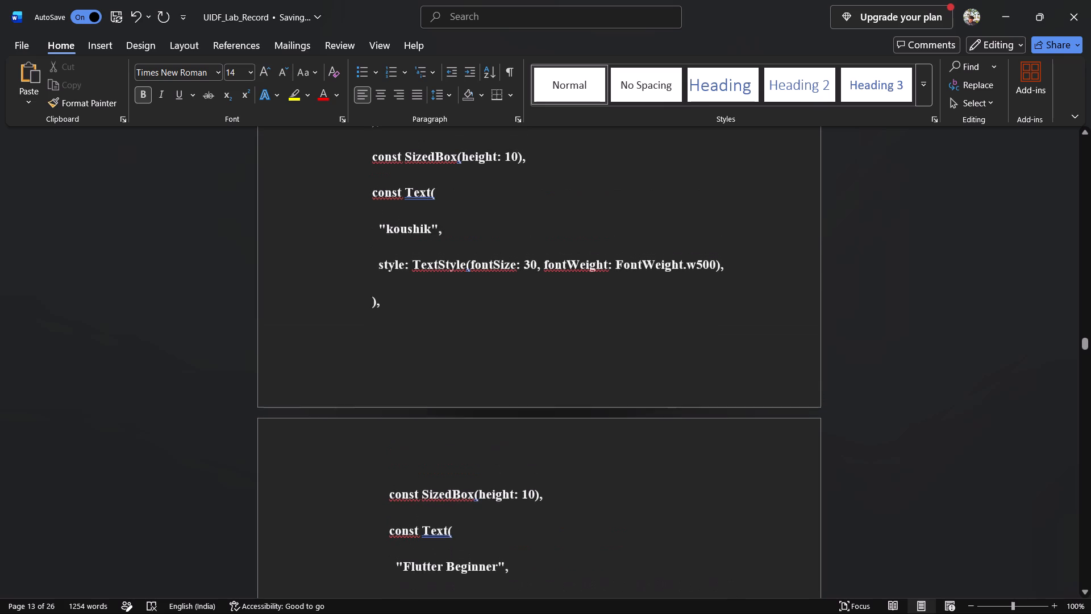
{"action": "scroll", "coordinate": [410, 412], "scroll_direction": "up", "scroll_amount": 2}
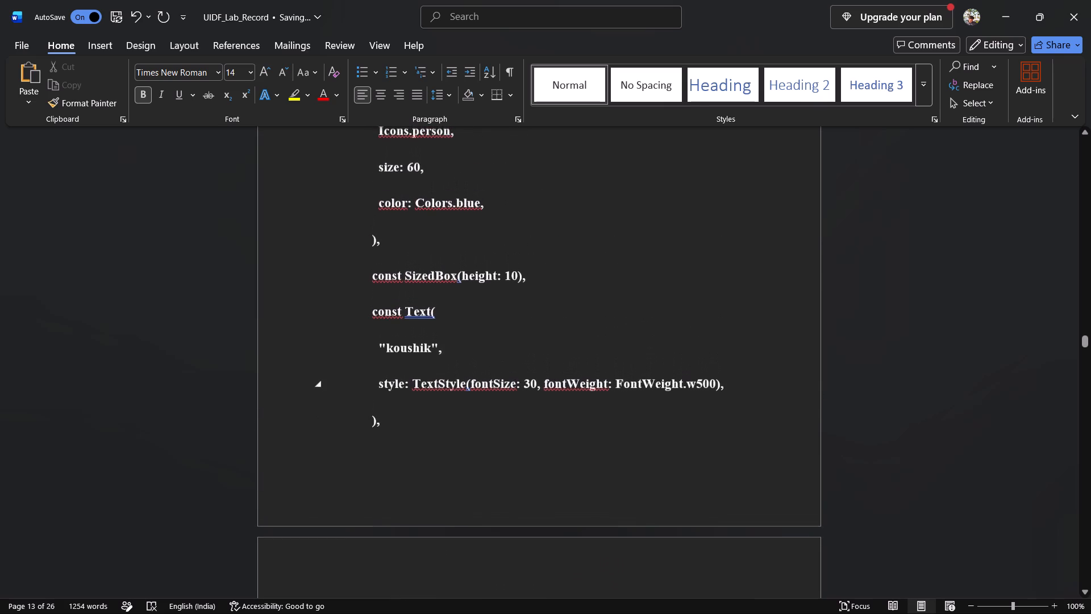
{"action": "scroll", "coordinate": [410, 412], "scroll_direction": "up", "scroll_amount": 3}
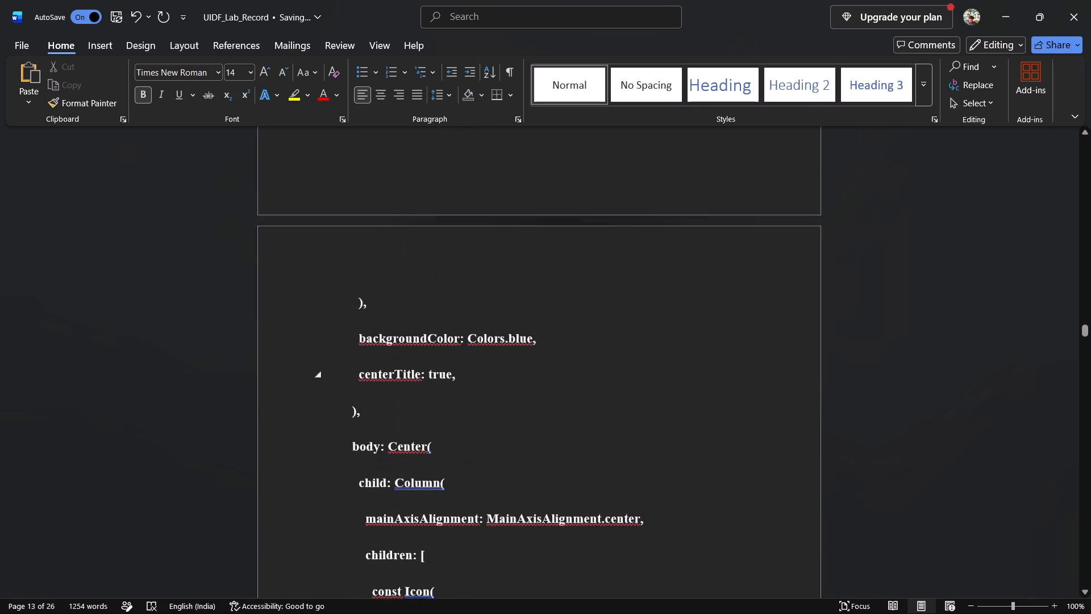
{"action": "scroll", "coordinate": [410, 412], "scroll_direction": "up", "scroll_amount": 5}
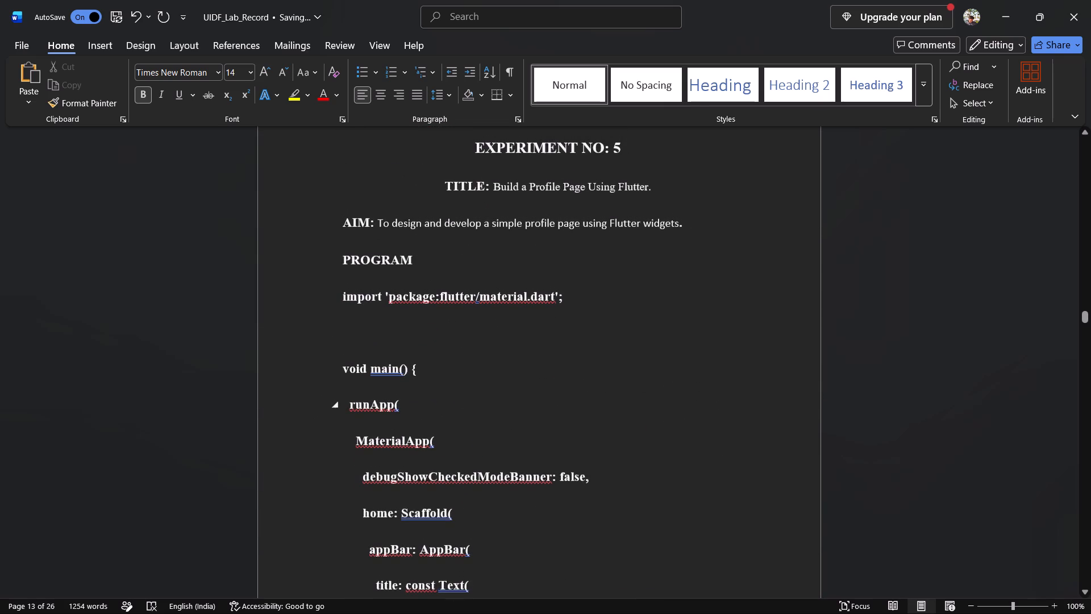
{"action": "left_click", "coordinate": [390, 340]}
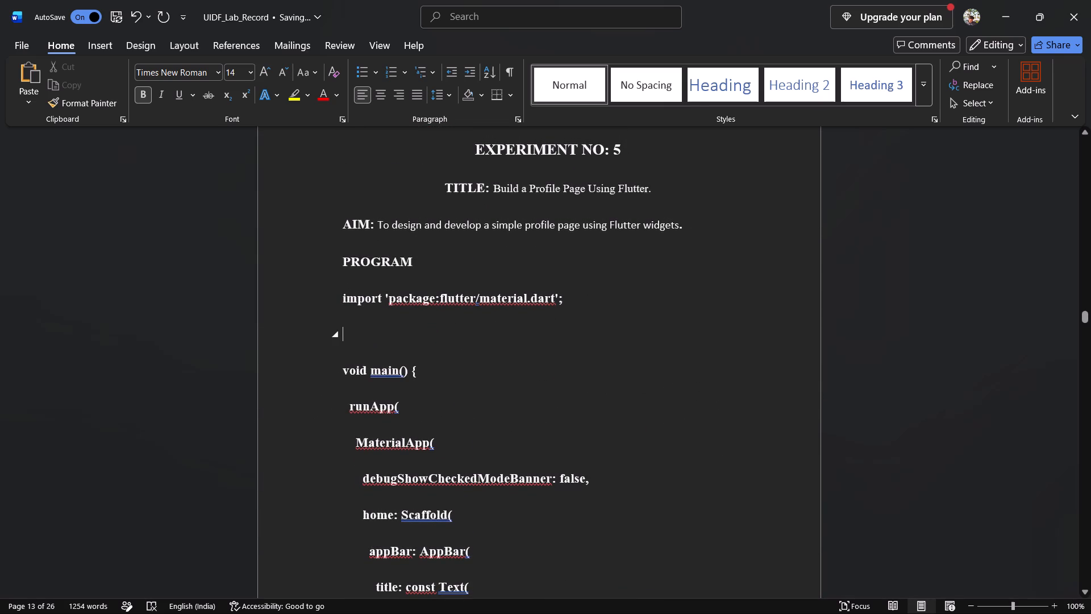
{"action": "key", "text": "BackSpace"}
Insert an empty line above Experiment 5's OUTPUT heading to push it onto the next page.
{"action": "scroll", "coordinate": [390, 340], "scroll_direction": "down", "scroll_amount": 3}
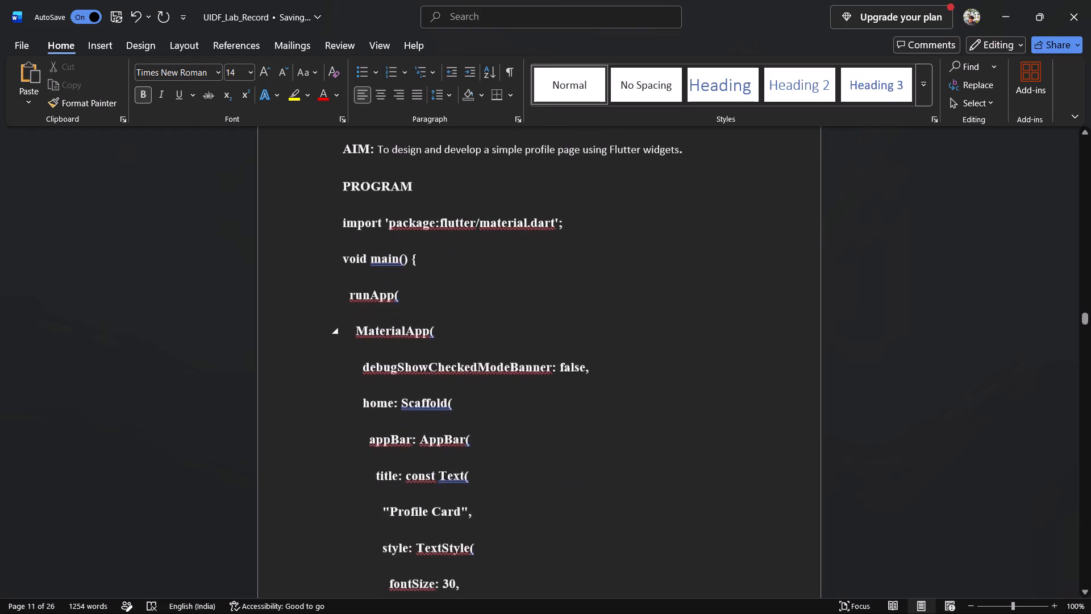
{"action": "scroll", "coordinate": [390, 340], "scroll_direction": "down", "scroll_amount": 10}
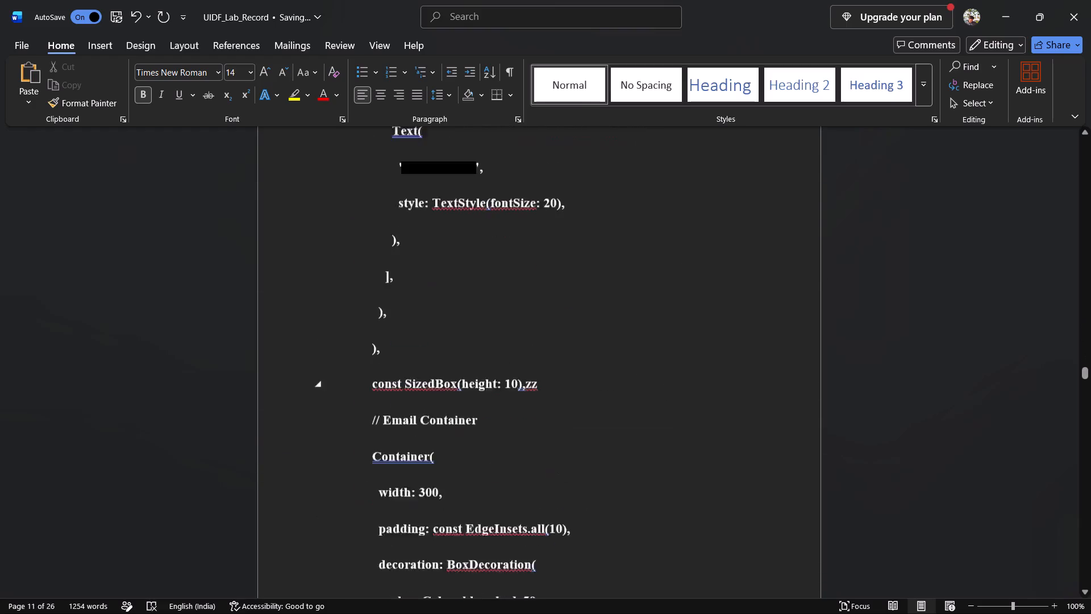
{"action": "scroll", "coordinate": [390, 340], "scroll_direction": "down", "scroll_amount": 6}
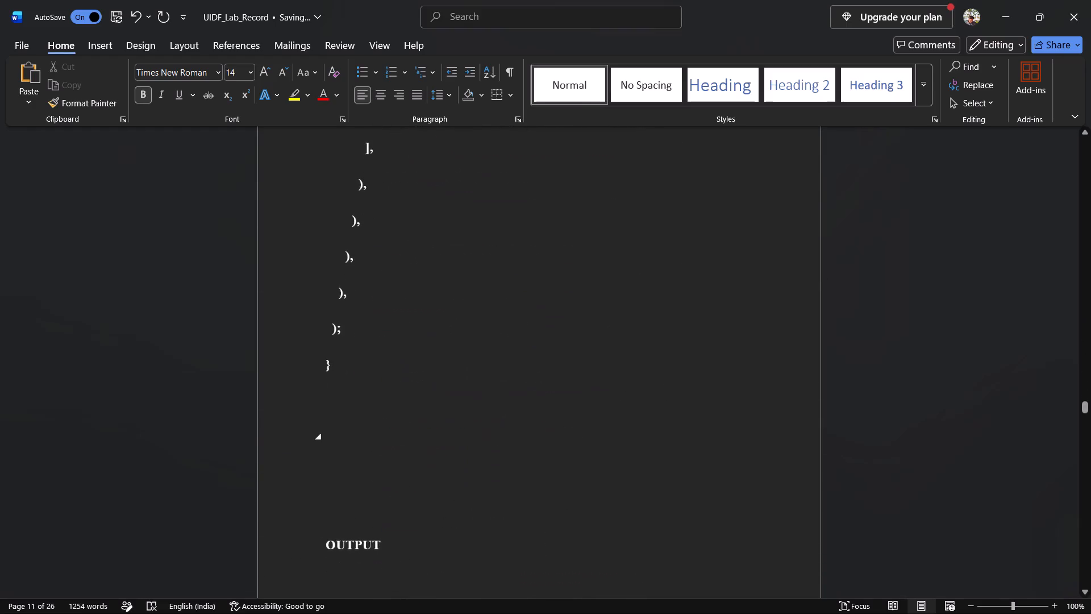
{"action": "scroll", "coordinate": [454, 443], "scroll_direction": "down", "scroll_amount": 3}
{"action": "scroll", "coordinate": [454, 443], "scroll_direction": "up", "scroll_amount": 1}
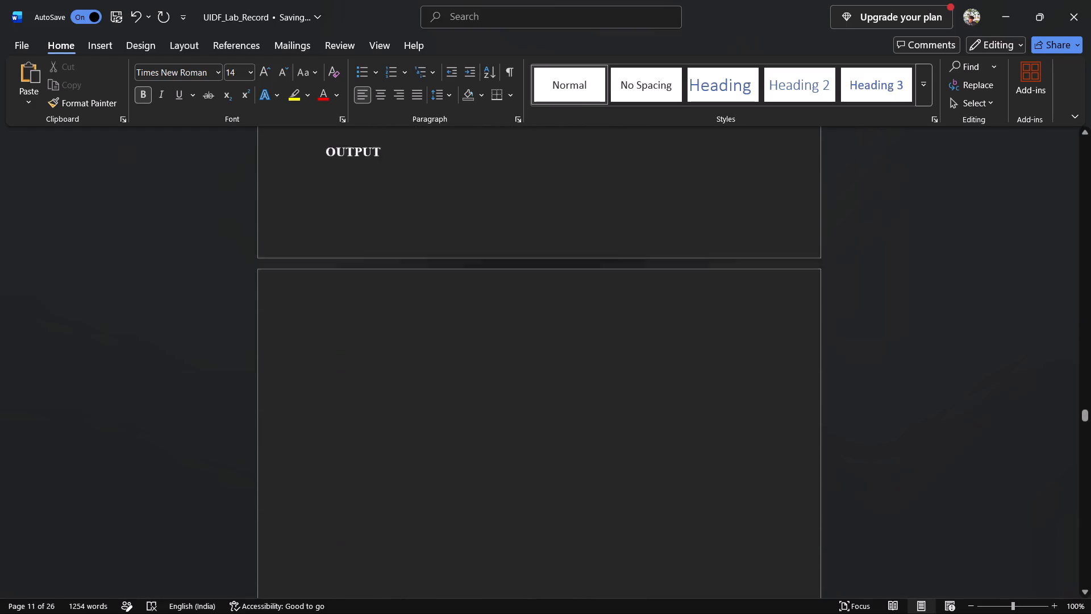
{"action": "left_click", "coordinate": [323, 181]}
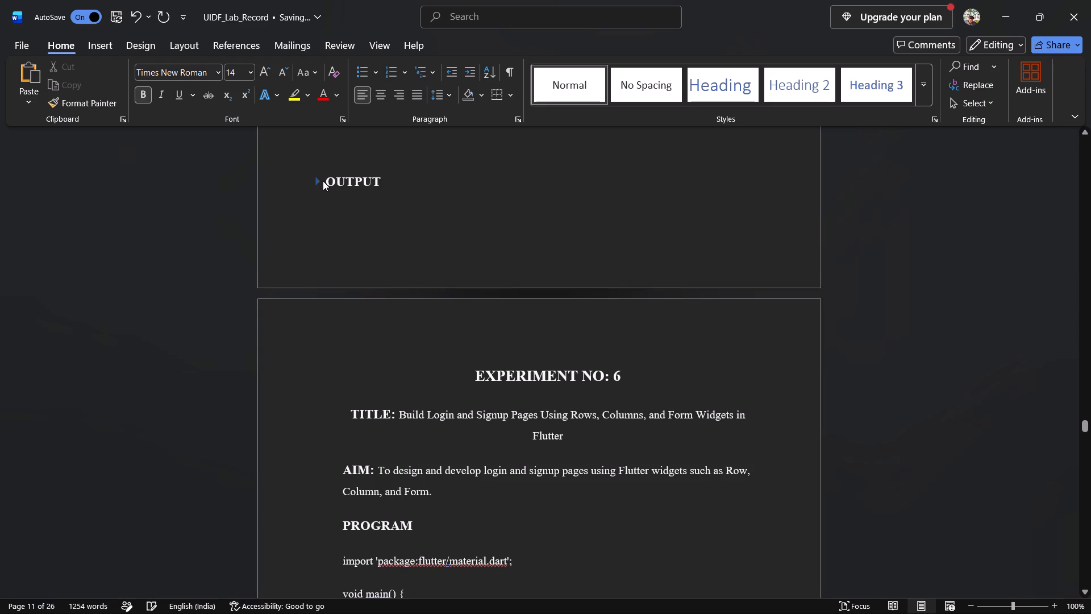
{"action": "left_click", "coordinate": [326, 175]}
{"action": "key", "text": "Return"}
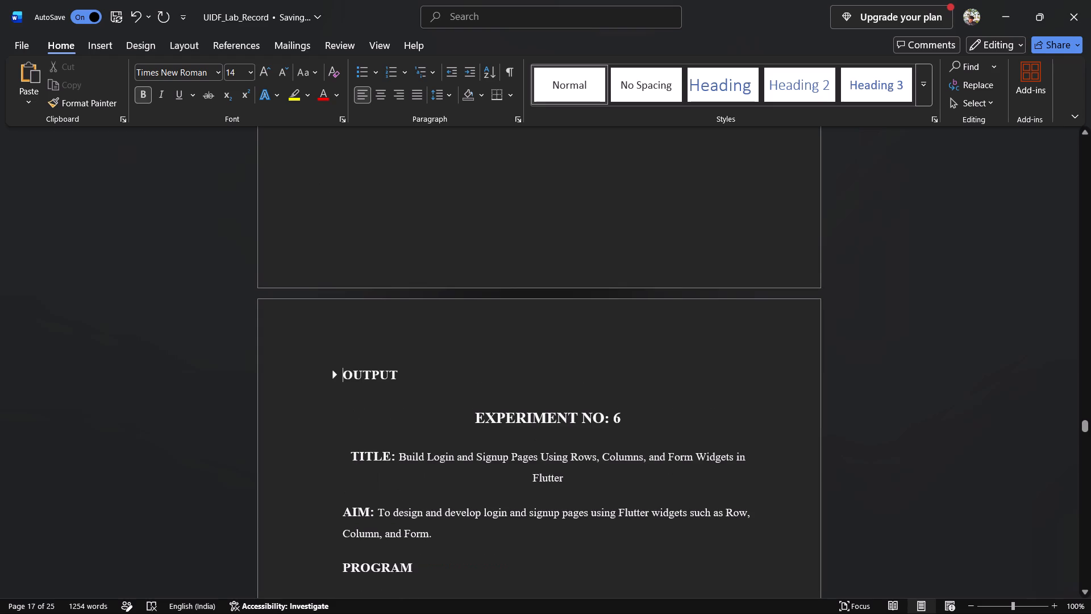
Add empty lines between Experiment 5's OUTPUT heading and the Experiment 6 title.
{"action": "left_click", "coordinate": [423, 372]}
{"action": "key", "text": "Return"}
{"action": "scroll", "coordinate": [423, 372], "scroll_direction": "down", "scroll_amount": 3}
{"action": "scroll", "coordinate": [423, 372], "scroll_direction": "right", "scroll_amount": 1}
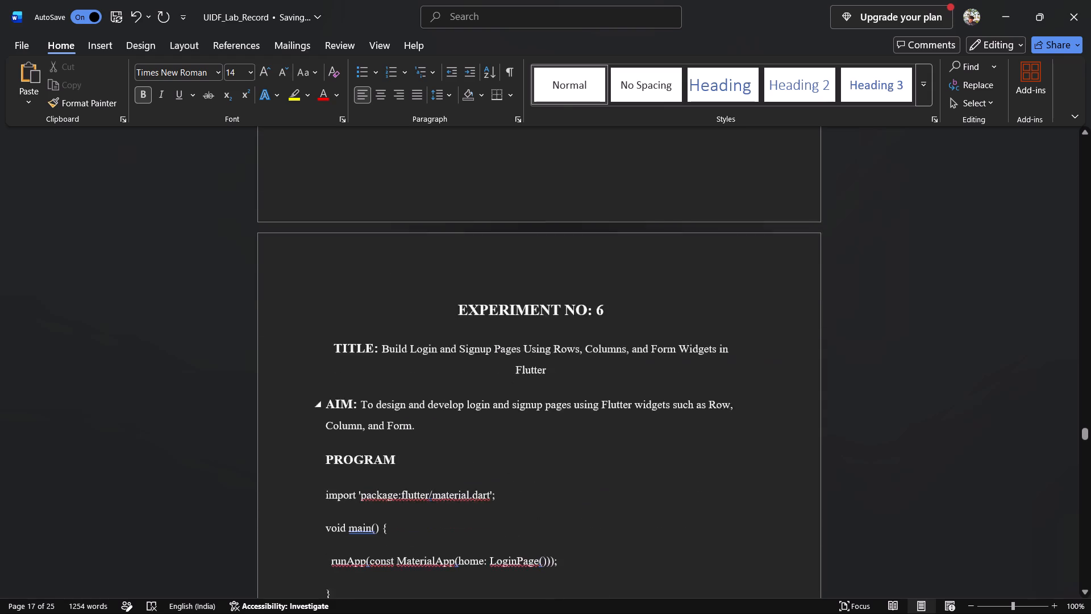
{"action": "scroll", "coordinate": [423, 372], "scroll_direction": "right", "scroll_amount": 1}
{"action": "scroll", "coordinate": [423, 372], "scroll_direction": "up", "scroll_amount": 3}
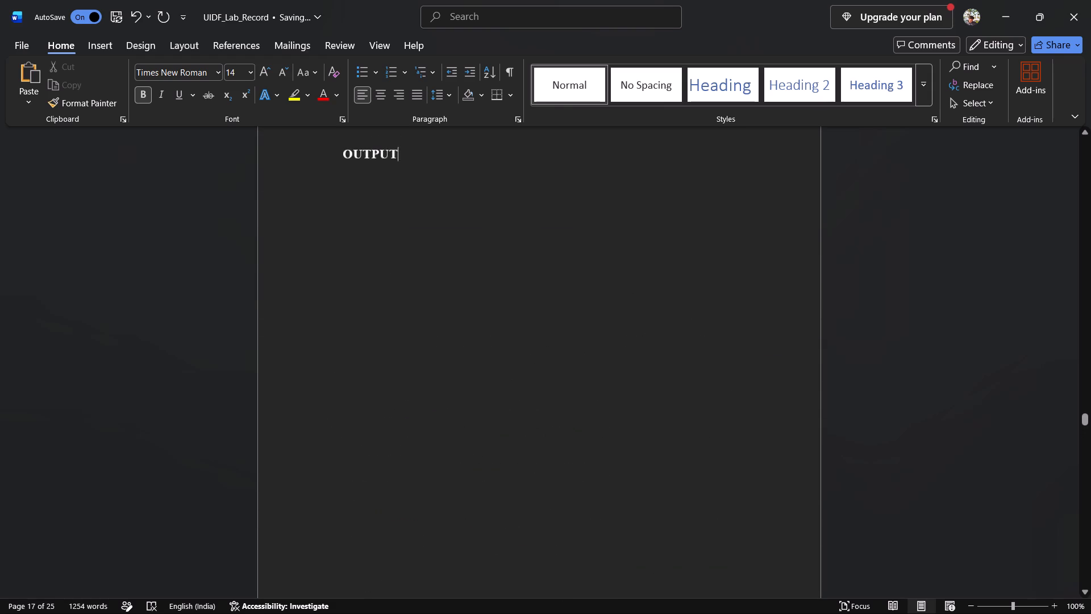
{"action": "left_click", "coordinate": [428, 306]}
{"action": "key", "text": "Return"}
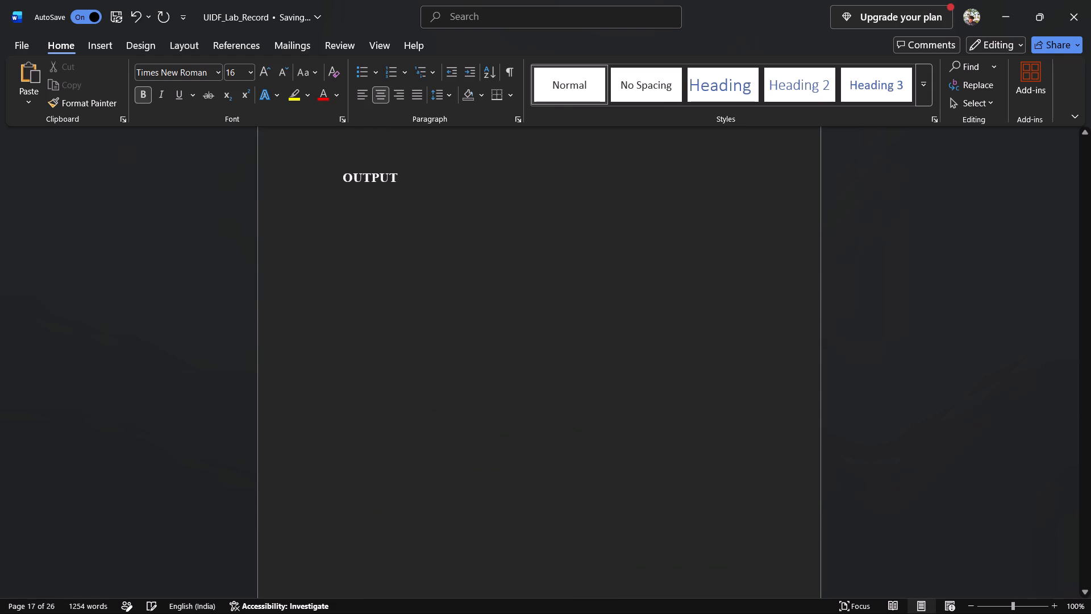
{"action": "scroll", "coordinate": [428, 306], "scroll_direction": "up", "scroll_amount": 4}
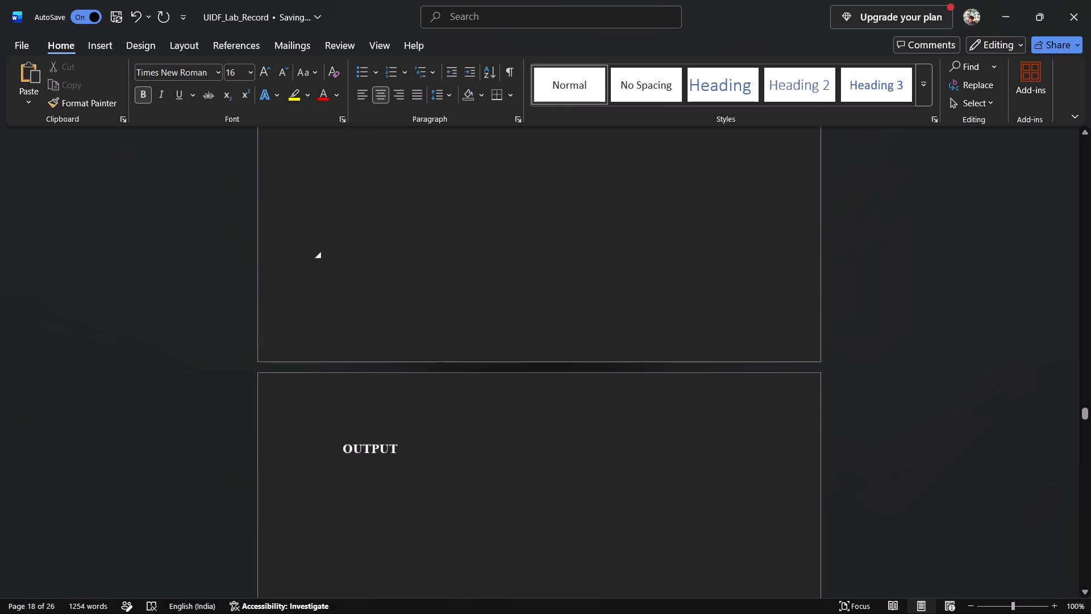
{"action": "scroll", "coordinate": [380, 542], "scroll_direction": "down", "scroll_amount": 1}
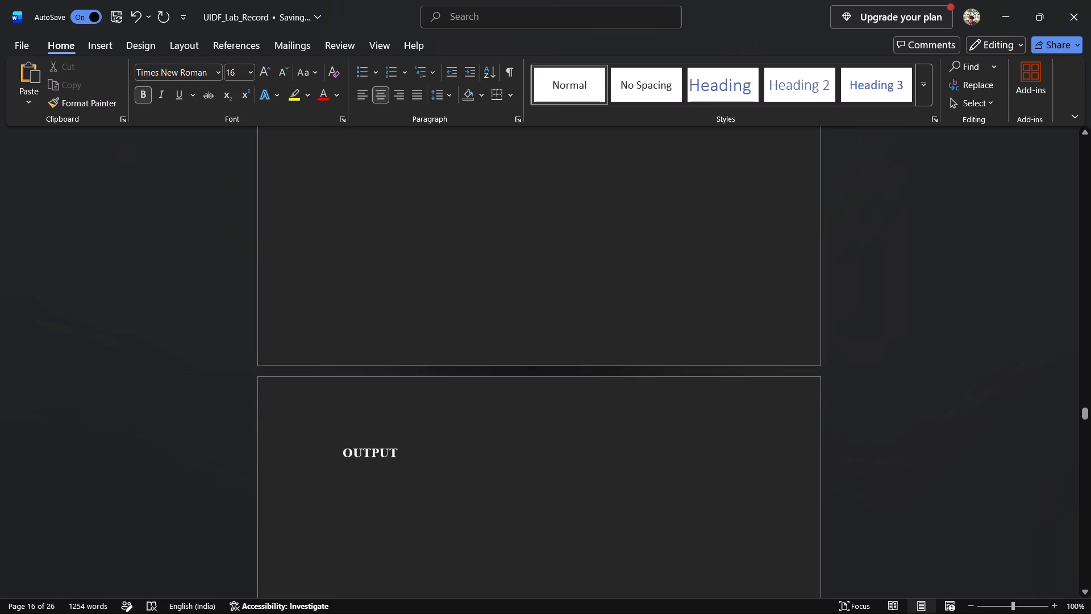
Insert the profilrcard screenshot from the device's Screenshots folder below Experiment 5's OUTPUT heading.
{"action": "left_click", "coordinate": [380, 542]}
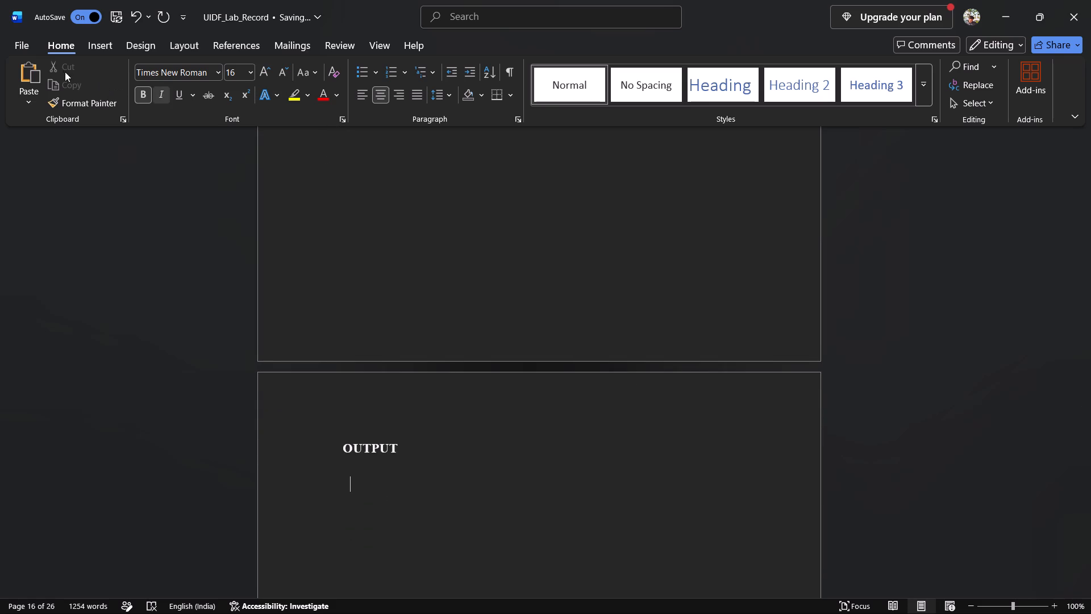
{"action": "left_click", "coordinate": [105, 40]}
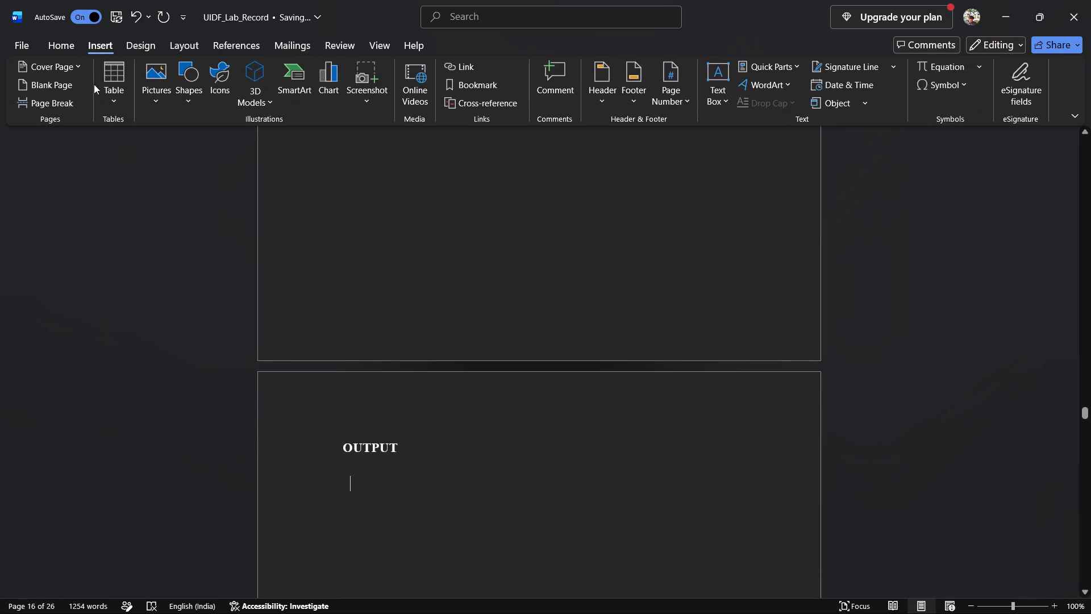
{"action": "left_click", "coordinate": [166, 80]}
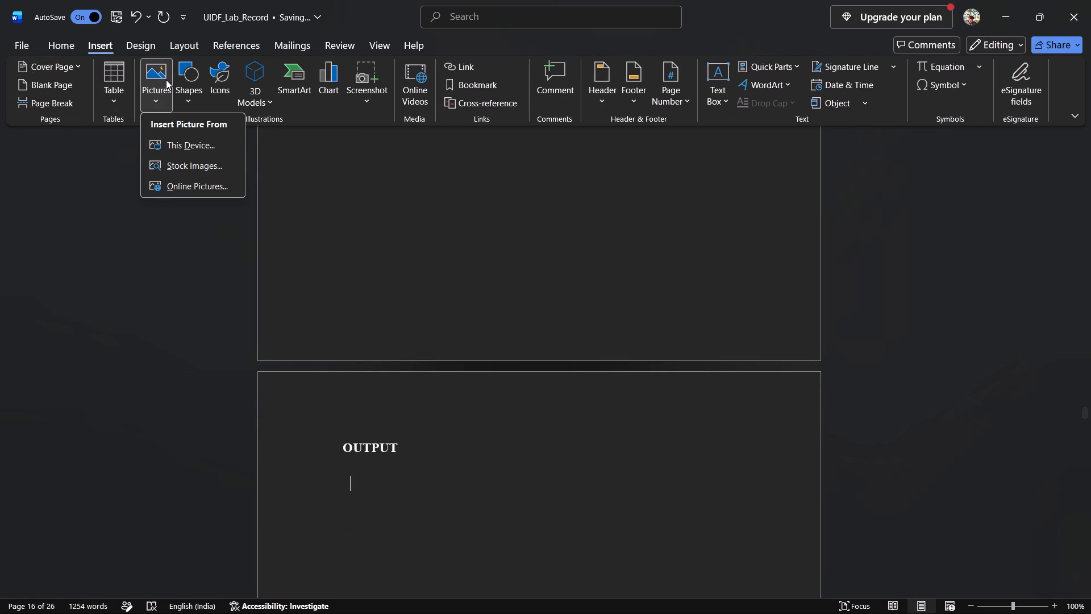
{"action": "left_click", "coordinate": [170, 141]}
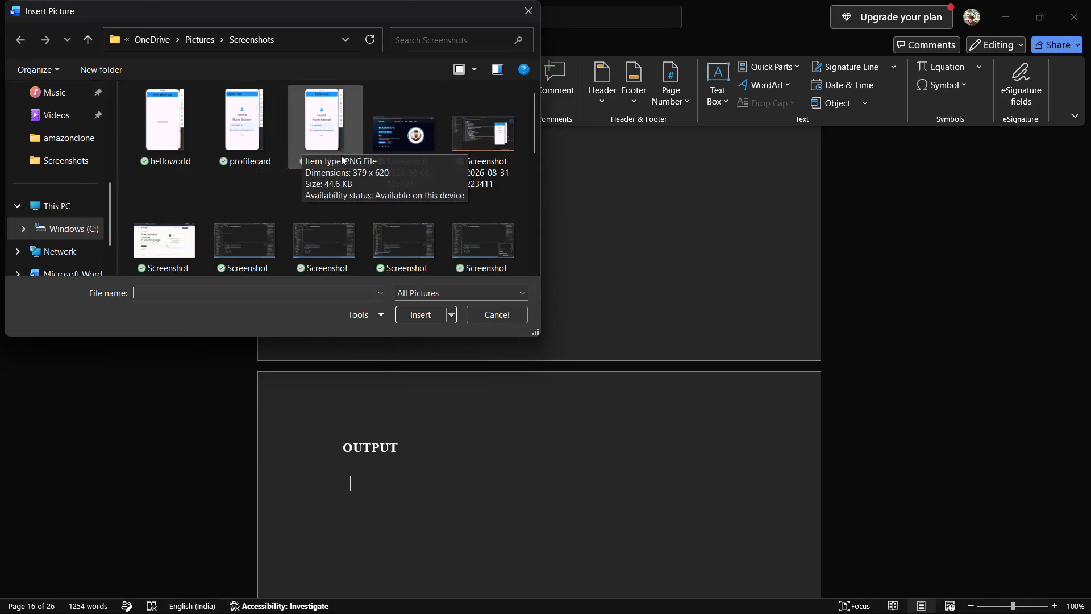
{"action": "left_click", "coordinate": [321, 140]}
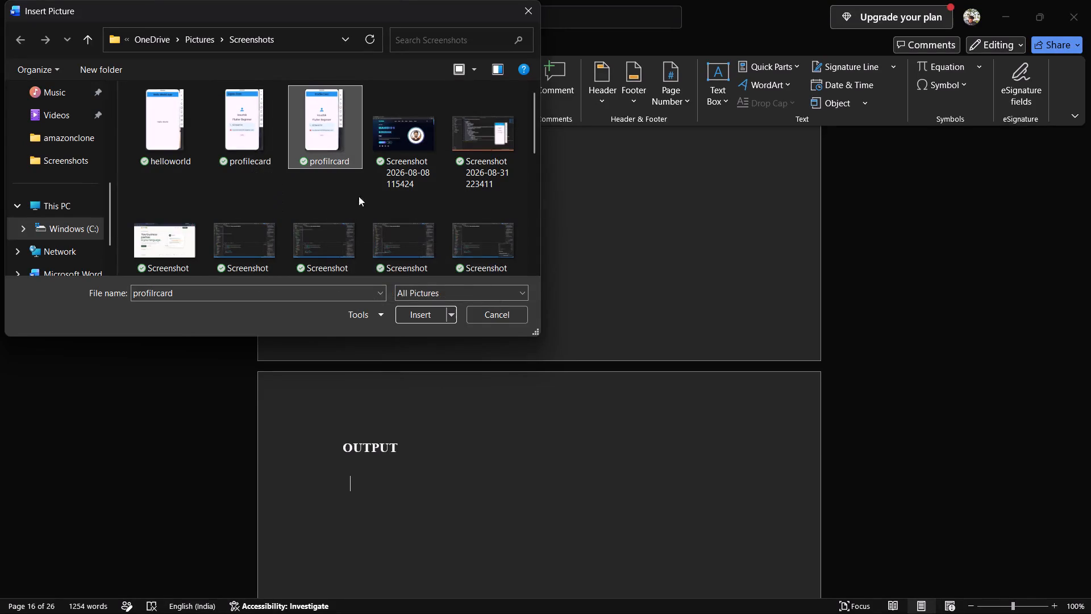
{"action": "left_click", "coordinate": [417, 315]}
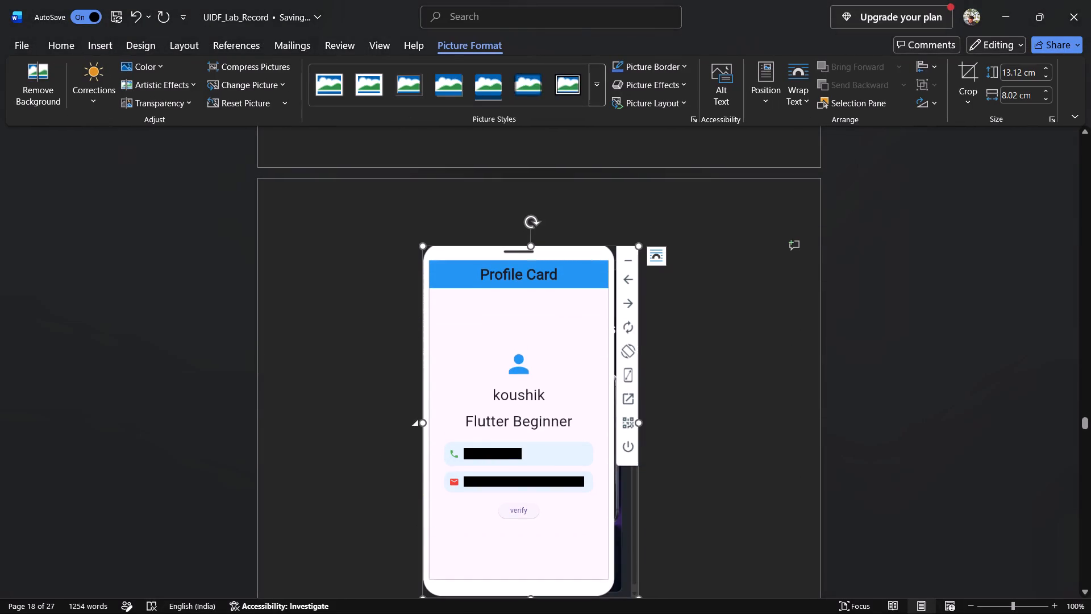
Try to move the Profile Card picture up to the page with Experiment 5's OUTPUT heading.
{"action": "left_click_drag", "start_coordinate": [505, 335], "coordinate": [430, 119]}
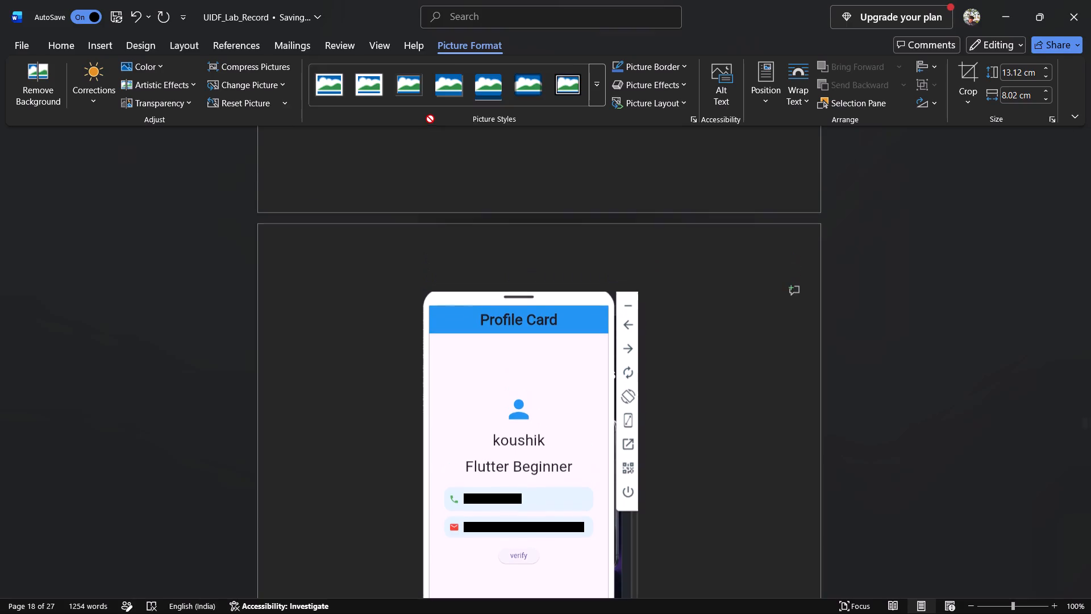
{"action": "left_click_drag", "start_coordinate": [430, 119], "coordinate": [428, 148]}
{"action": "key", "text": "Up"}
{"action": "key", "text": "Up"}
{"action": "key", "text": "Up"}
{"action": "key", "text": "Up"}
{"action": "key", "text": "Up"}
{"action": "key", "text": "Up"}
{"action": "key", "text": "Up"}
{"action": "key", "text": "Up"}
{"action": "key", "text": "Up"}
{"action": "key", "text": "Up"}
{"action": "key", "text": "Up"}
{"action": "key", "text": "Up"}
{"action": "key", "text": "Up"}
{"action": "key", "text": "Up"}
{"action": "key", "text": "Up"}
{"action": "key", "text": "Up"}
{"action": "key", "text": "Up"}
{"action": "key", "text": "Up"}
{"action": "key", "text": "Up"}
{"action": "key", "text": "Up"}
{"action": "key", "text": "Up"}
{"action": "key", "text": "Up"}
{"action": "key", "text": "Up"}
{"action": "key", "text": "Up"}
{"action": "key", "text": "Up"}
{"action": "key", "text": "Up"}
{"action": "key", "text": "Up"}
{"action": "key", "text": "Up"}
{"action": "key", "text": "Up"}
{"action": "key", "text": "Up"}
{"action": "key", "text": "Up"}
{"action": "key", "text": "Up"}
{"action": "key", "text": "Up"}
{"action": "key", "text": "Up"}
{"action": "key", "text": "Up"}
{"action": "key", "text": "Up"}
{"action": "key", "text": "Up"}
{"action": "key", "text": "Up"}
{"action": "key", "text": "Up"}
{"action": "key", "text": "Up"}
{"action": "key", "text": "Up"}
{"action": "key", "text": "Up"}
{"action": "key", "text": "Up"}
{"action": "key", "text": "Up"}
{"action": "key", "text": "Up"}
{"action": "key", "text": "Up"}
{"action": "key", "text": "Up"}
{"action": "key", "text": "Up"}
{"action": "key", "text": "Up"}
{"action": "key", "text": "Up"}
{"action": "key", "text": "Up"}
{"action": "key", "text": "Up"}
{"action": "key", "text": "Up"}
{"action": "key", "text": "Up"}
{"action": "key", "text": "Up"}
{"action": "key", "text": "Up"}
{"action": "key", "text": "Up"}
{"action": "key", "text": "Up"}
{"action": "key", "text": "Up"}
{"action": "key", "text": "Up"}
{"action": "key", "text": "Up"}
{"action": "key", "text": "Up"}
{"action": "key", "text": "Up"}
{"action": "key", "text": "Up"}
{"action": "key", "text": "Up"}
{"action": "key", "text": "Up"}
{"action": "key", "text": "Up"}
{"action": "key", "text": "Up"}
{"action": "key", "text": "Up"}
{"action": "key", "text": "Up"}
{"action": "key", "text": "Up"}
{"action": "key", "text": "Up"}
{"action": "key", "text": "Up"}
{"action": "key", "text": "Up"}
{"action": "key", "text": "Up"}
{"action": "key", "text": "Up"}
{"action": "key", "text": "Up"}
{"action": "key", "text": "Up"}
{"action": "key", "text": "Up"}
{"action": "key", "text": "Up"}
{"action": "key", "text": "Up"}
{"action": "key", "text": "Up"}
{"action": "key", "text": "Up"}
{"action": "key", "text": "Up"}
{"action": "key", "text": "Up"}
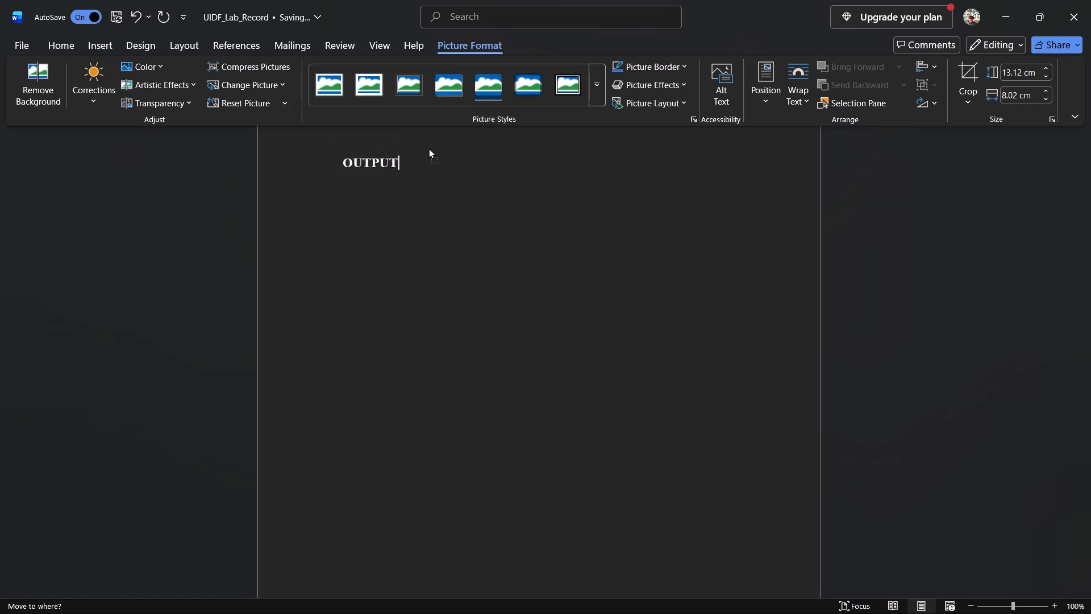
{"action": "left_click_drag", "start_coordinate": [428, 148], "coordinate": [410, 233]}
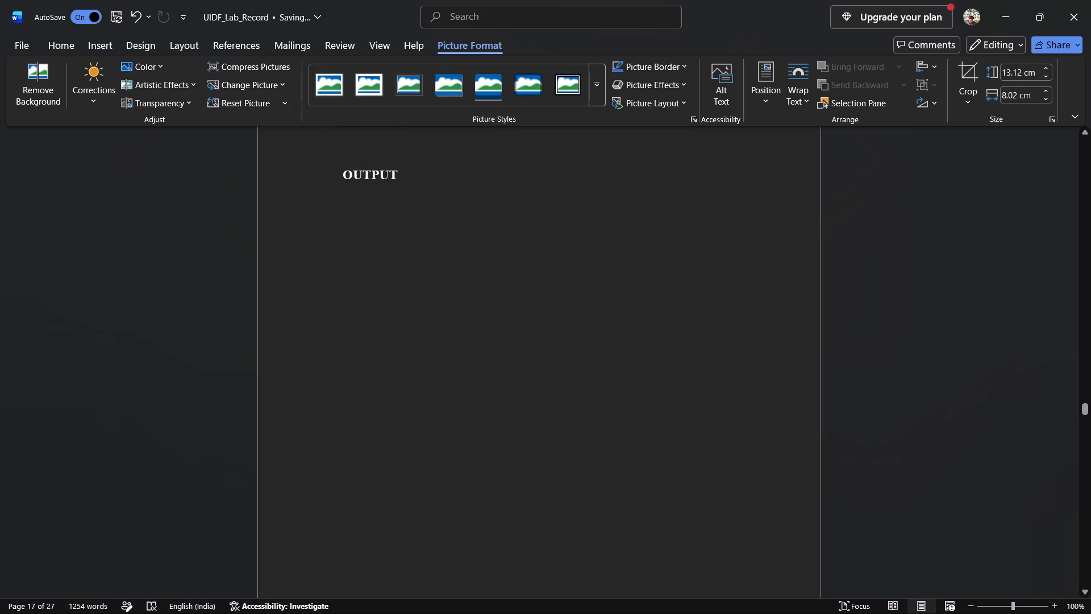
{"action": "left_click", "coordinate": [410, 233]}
Move the Profile Card picture up to the previous page, directly after the OUTPUT heading text.
{"action": "scroll", "coordinate": [410, 233], "scroll_direction": "down", "scroll_amount": 4}
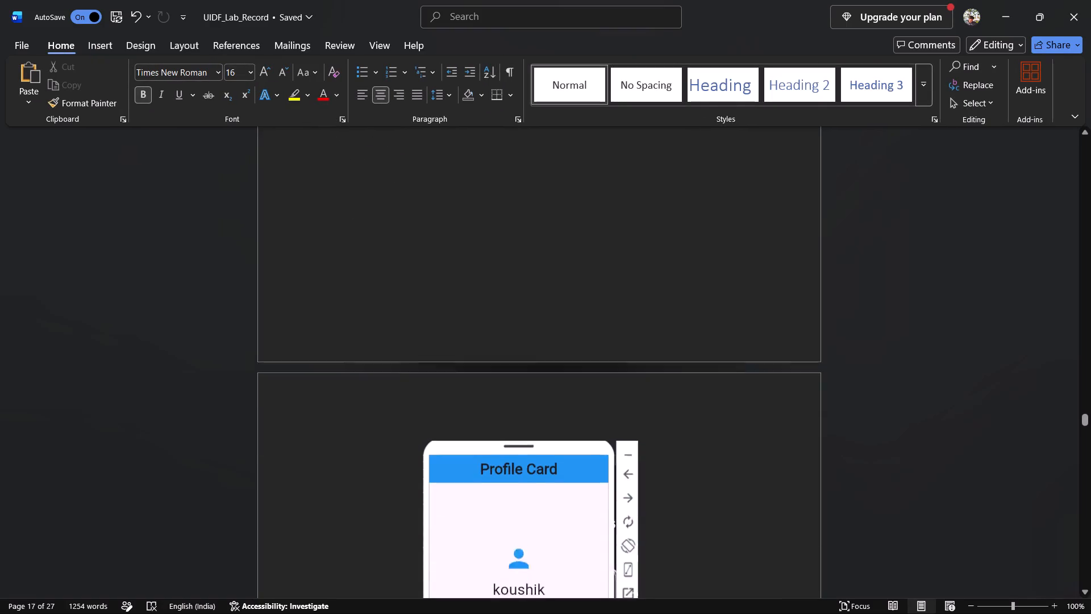
{"action": "scroll", "coordinate": [410, 233], "scroll_direction": "down", "scroll_amount": 1}
{"action": "left_click", "coordinate": [490, 411]}
{"action": "left_click_drag", "start_coordinate": [490, 411], "coordinate": [486, 385]}
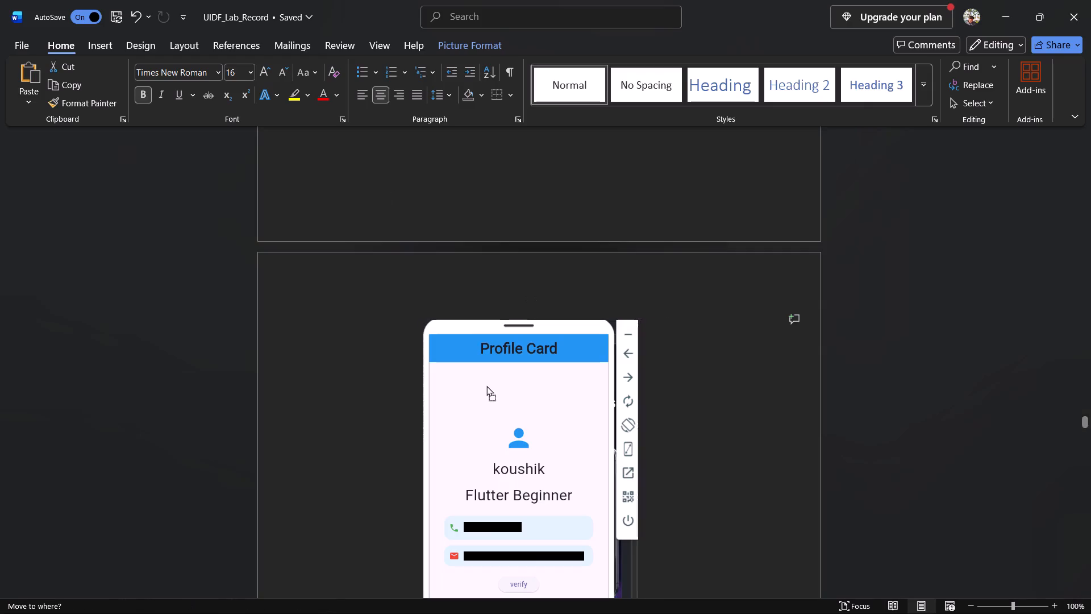
{"action": "left_click_drag", "start_coordinate": [486, 385], "coordinate": [410, 140]}
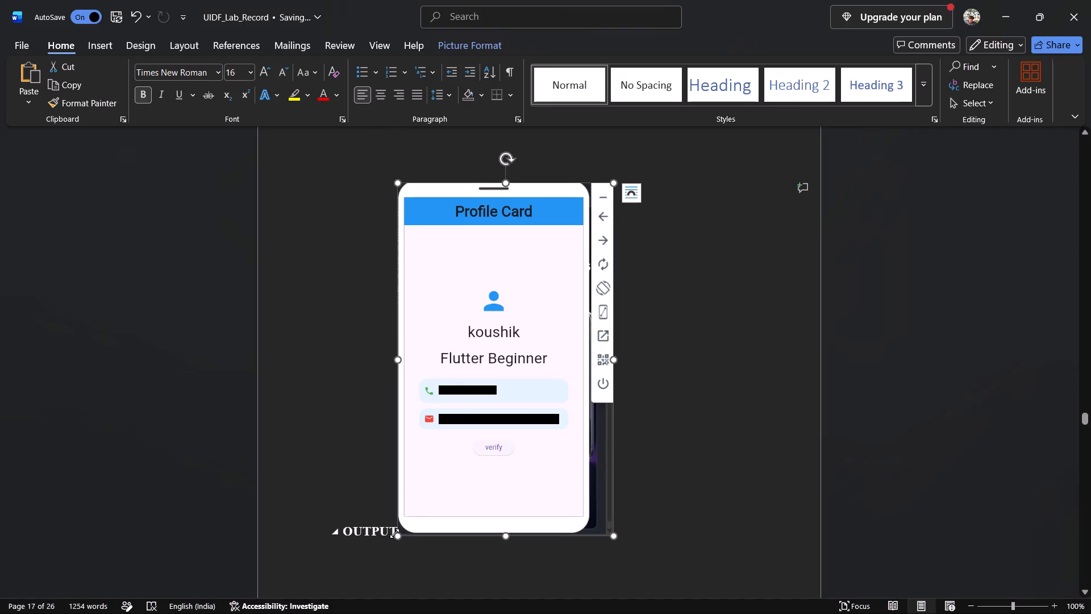
Cut the OUTPUT heading text from beside Experiment 5's Profile Card picture.
{"action": "left_click_drag", "start_coordinate": [386, 530], "coordinate": [352, 537]}
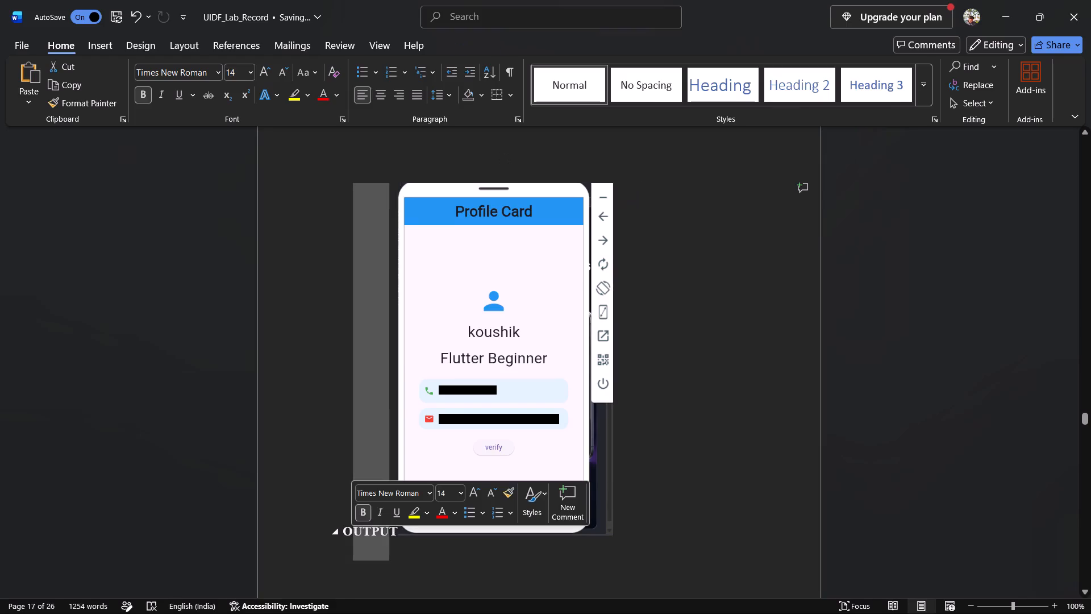
{"action": "left_click", "coordinate": [340, 528]}
{"action": "left_click", "coordinate": [340, 528]}
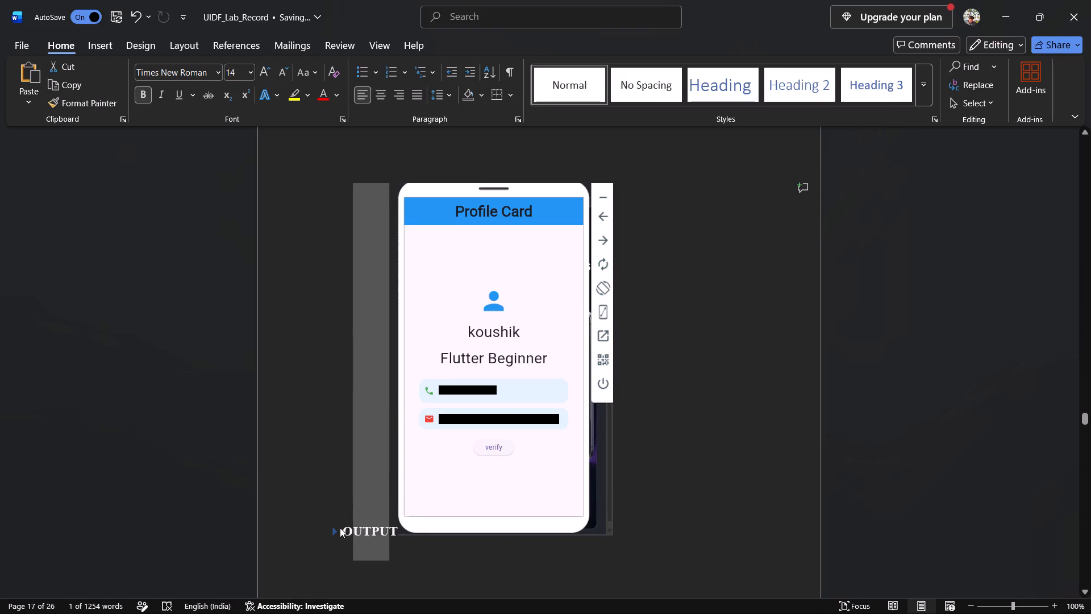
{"action": "left_click_drag", "start_coordinate": [340, 528], "coordinate": [355, 528]}
{"action": "left_click_drag", "start_coordinate": [343, 528], "coordinate": [387, 530]}
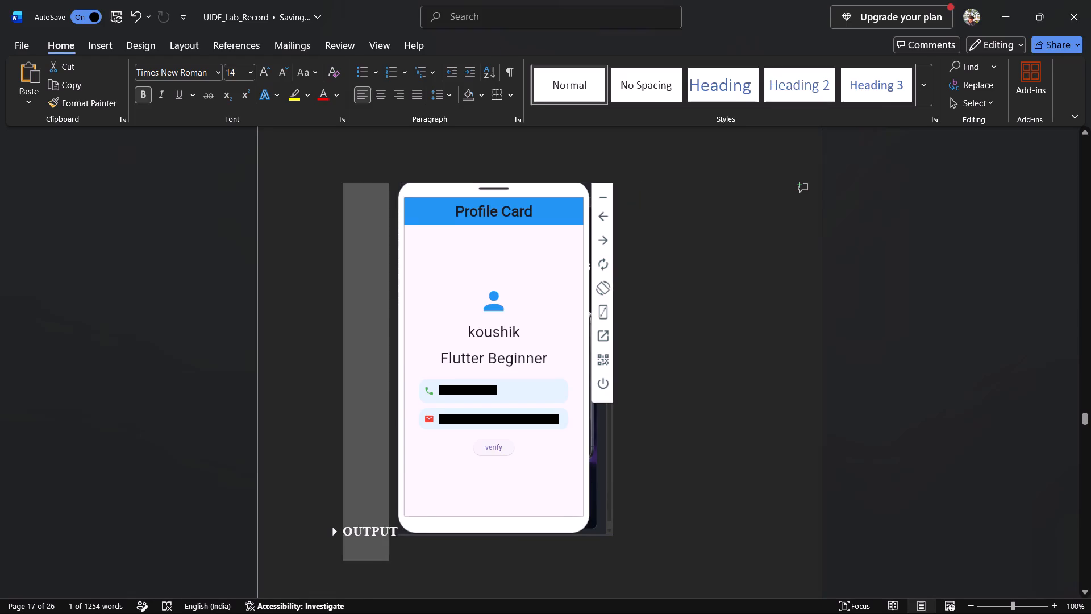
{"action": "left_click_drag", "start_coordinate": [387, 530], "coordinate": [395, 530]}
{"action": "key", "text": "ctrl+x"}
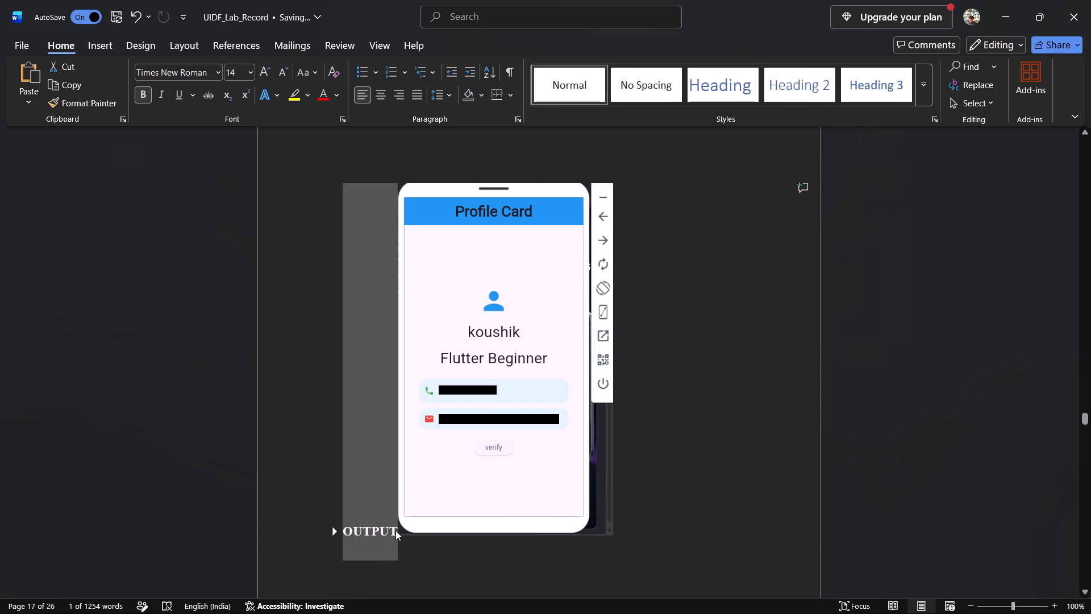
Add empty lines after Experiment 5's code and paste the OUTPUT heading on its own line above the Profile Card picture.
{"action": "scroll", "coordinate": [395, 530], "scroll_direction": "up", "scroll_amount": 3}
{"action": "left_click", "coordinate": [367, 526]}
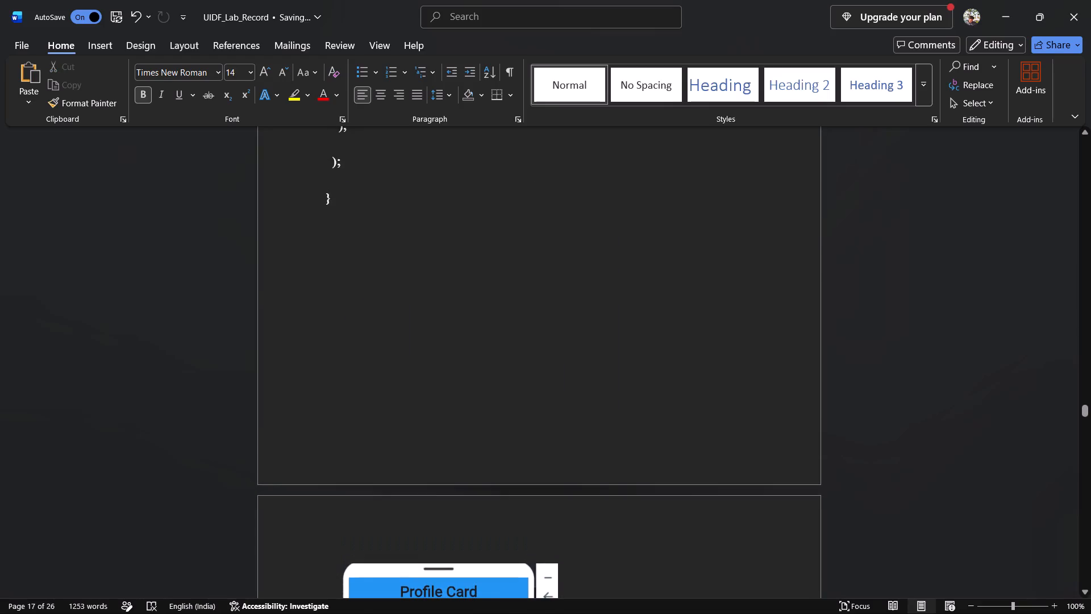
{"action": "left_click", "coordinate": [360, 541]}
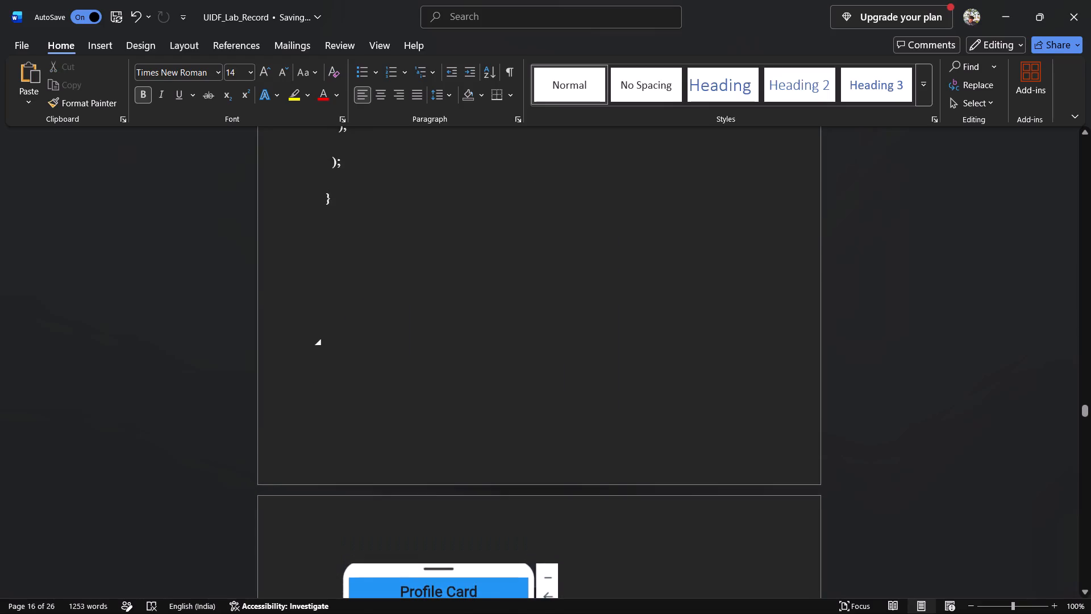
{"action": "left_click", "coordinate": [409, 356]}
{"action": "key", "text": "Return"}
{"action": "scroll", "coordinate": [409, 356], "scroll_direction": "down", "scroll_amount": 1}
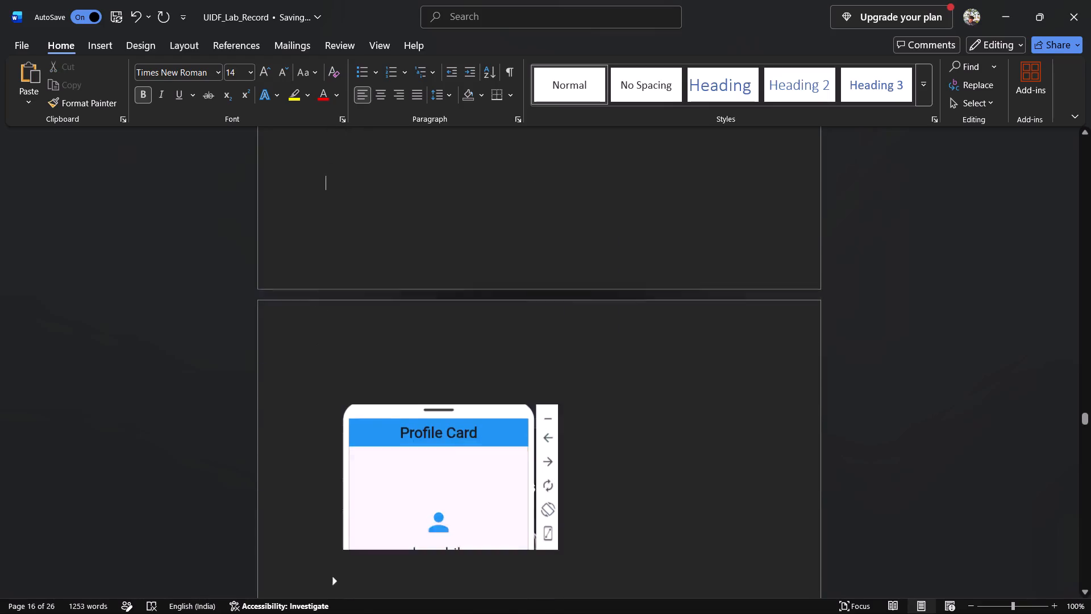
{"action": "scroll", "coordinate": [409, 356], "scroll_direction": "down", "scroll_amount": 1}
{"action": "scroll", "coordinate": [456, 300], "scroll_direction": "up", "scroll_amount": 2}
{"action": "key", "text": "Return"}
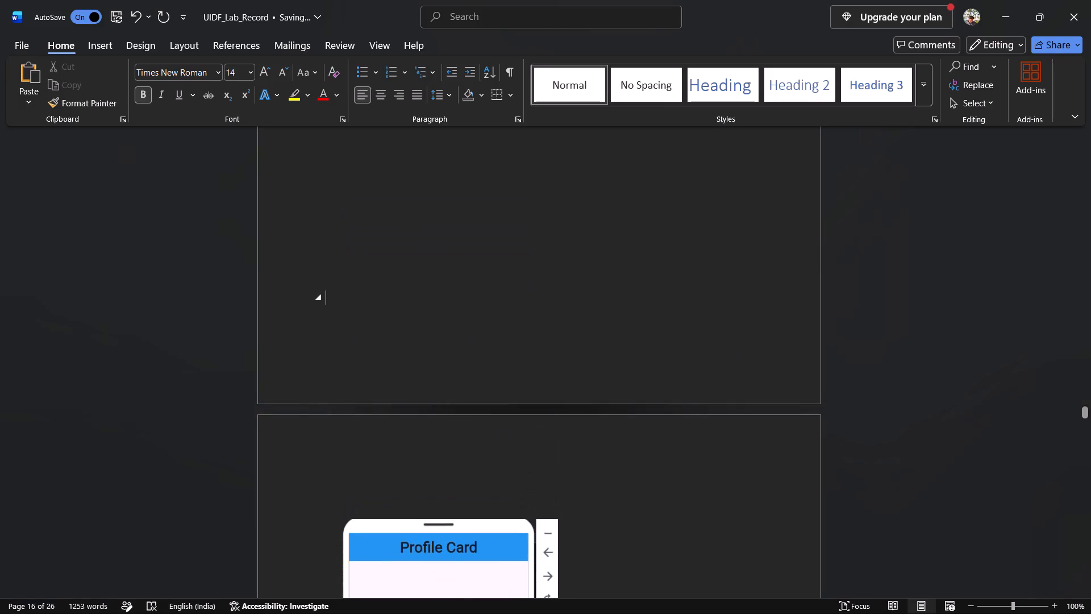
{"action": "key", "text": "ctrl+v"}
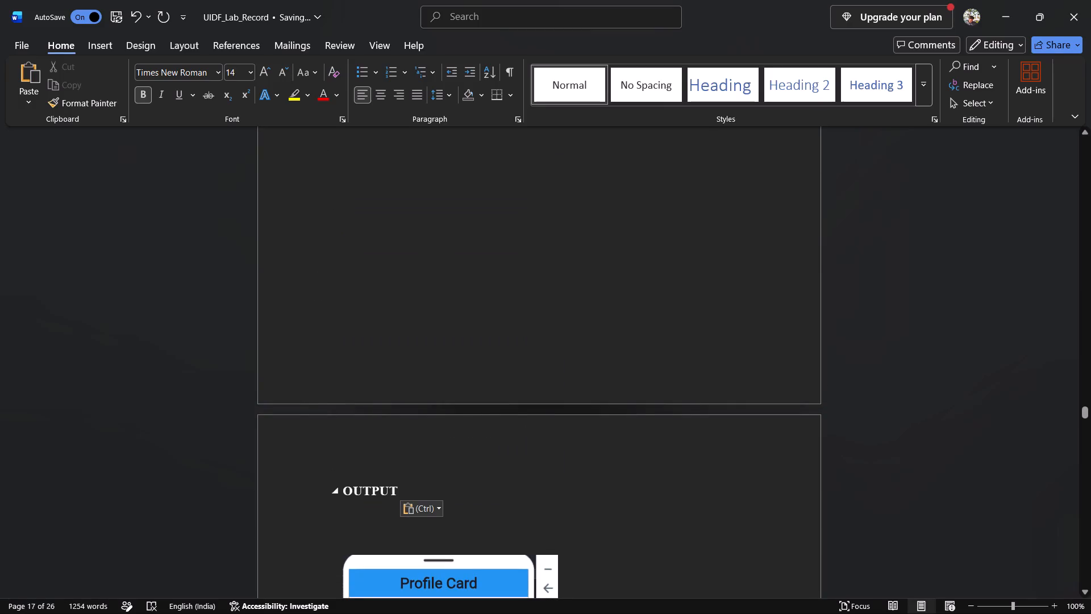
{"action": "left_click", "coordinate": [555, 476]}
Insert four empty lines before the EXPERIMENT NO: 6 heading to push it onto the following page.
{"action": "scroll", "coordinate": [555, 476], "scroll_direction": "down", "scroll_amount": 2}
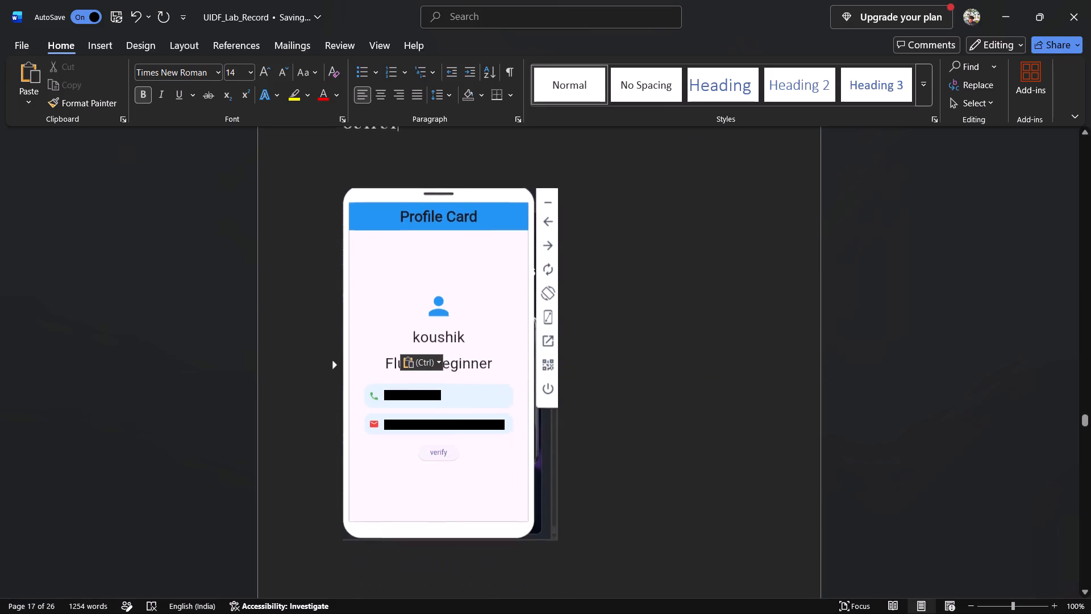
{"action": "left_click", "coordinate": [643, 448]}
{"action": "scroll", "coordinate": [643, 448], "scroll_direction": "down", "scroll_amount": 1}
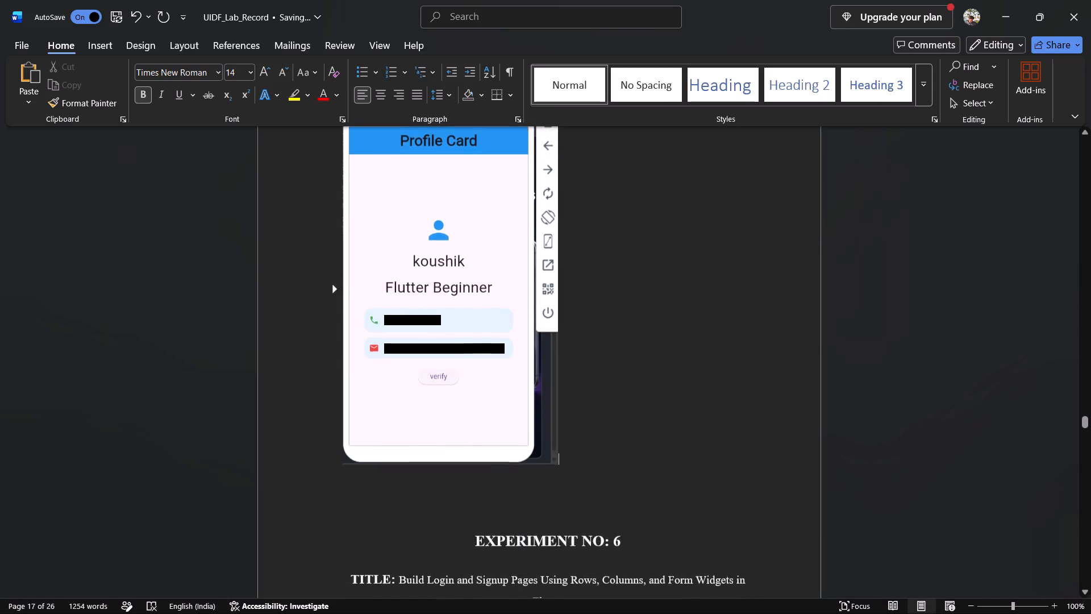
{"action": "scroll", "coordinate": [643, 448], "scroll_direction": "down", "scroll_amount": 1}
{"action": "left_click", "coordinate": [473, 441]}
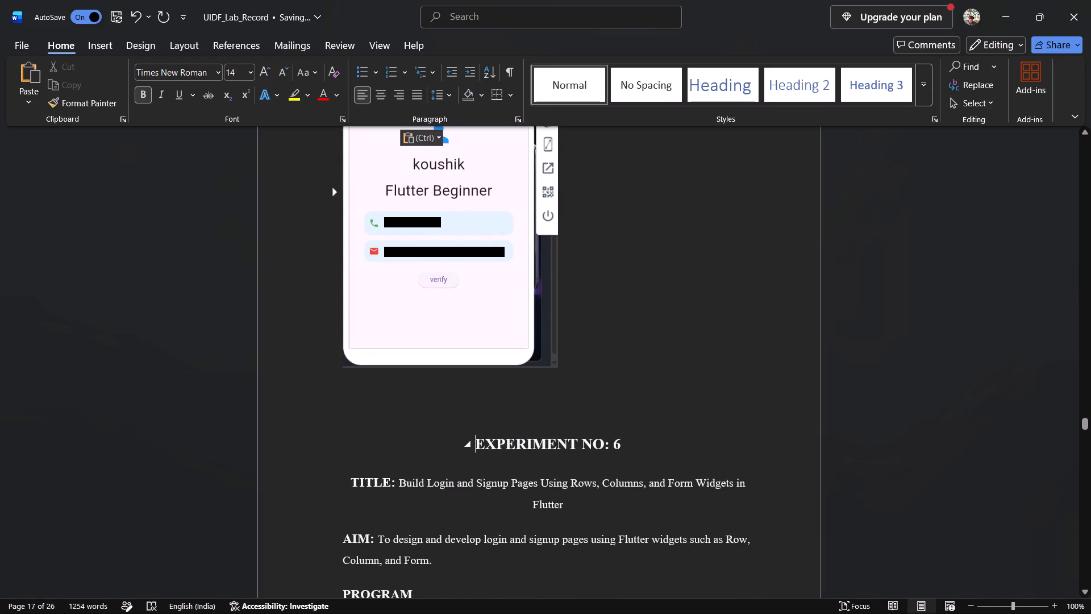
{"action": "key", "text": "Return"}
{"action": "key", "text": "Return"}
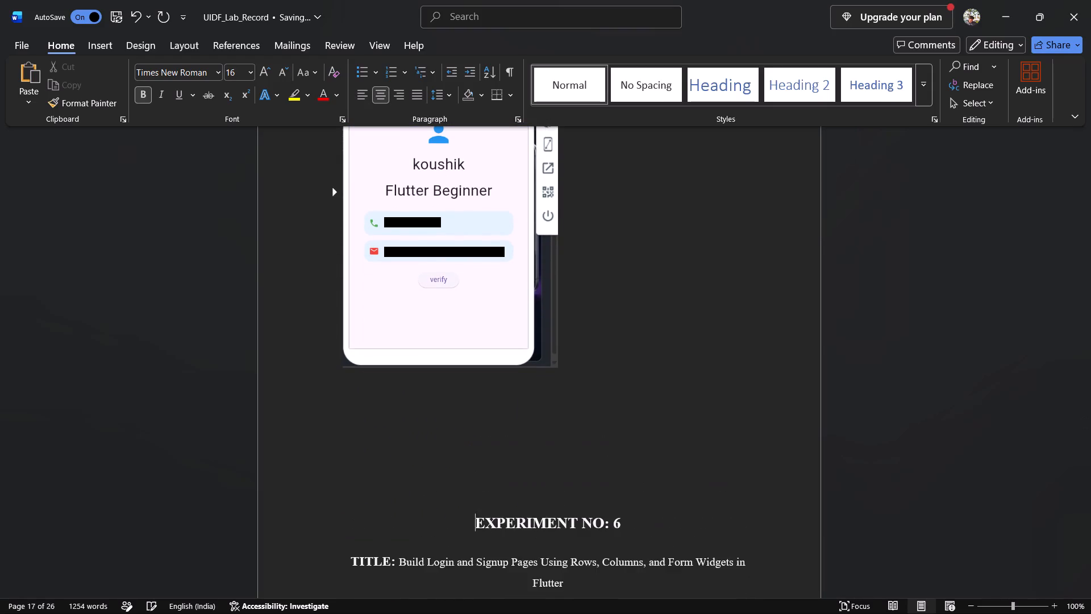
{"action": "key", "text": "Return"}
{"action": "key", "text": "Return"}
Look through Experiment 6's title, aim and LoginPage program code.
{"action": "scroll", "coordinate": [473, 441], "scroll_direction": "down", "scroll_amount": 3}
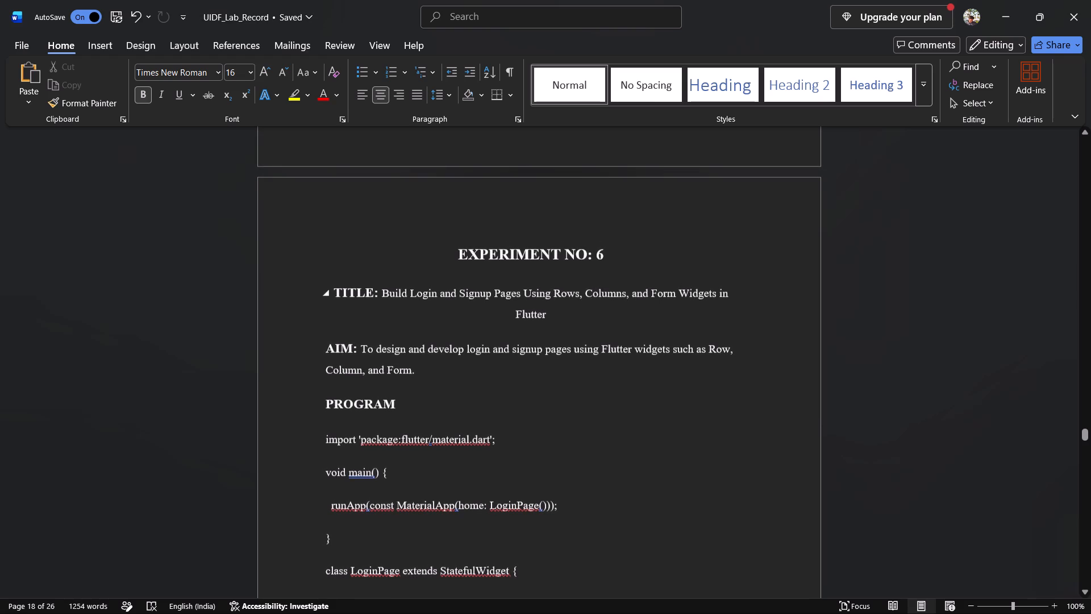
{"action": "scroll", "coordinate": [464, 292], "scroll_direction": "down", "scroll_amount": 2}
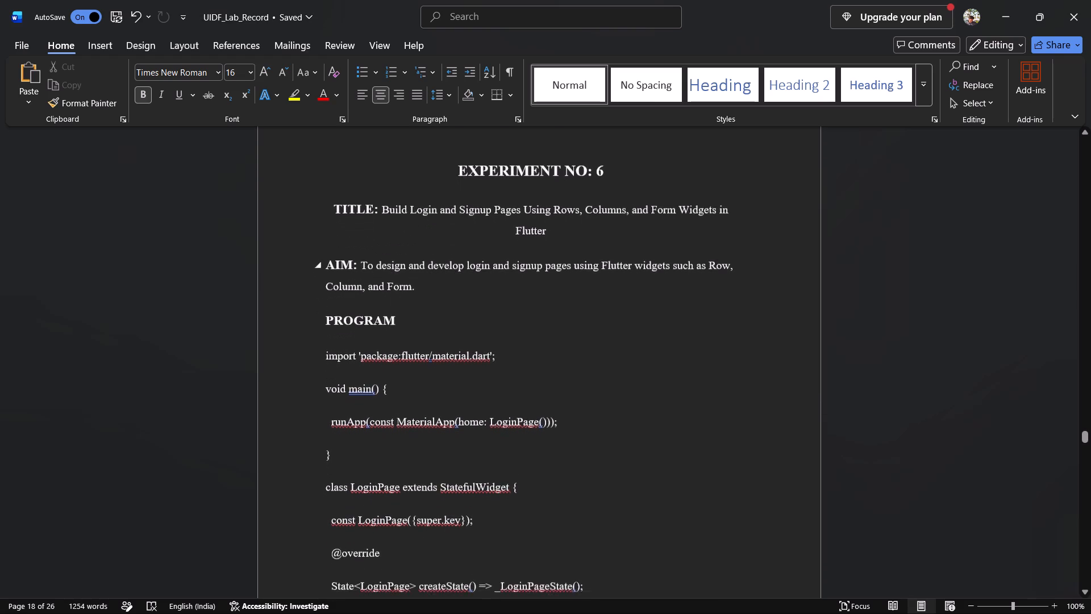
{"action": "scroll", "coordinate": [464, 292], "scroll_direction": "down", "scroll_amount": 1}
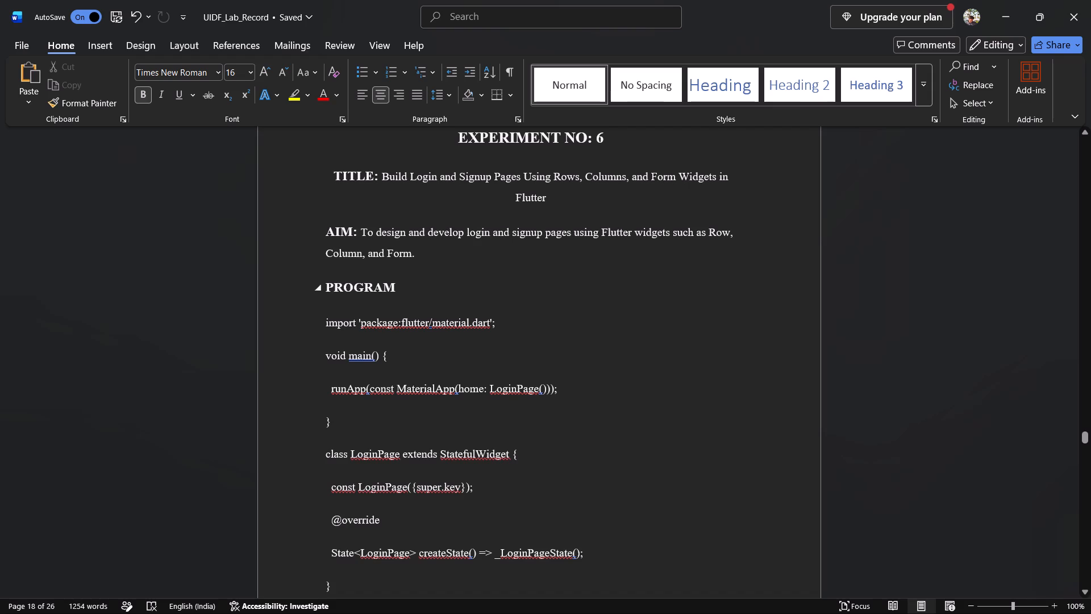
{"action": "scroll", "coordinate": [464, 292], "scroll_direction": "down", "scroll_amount": 3}
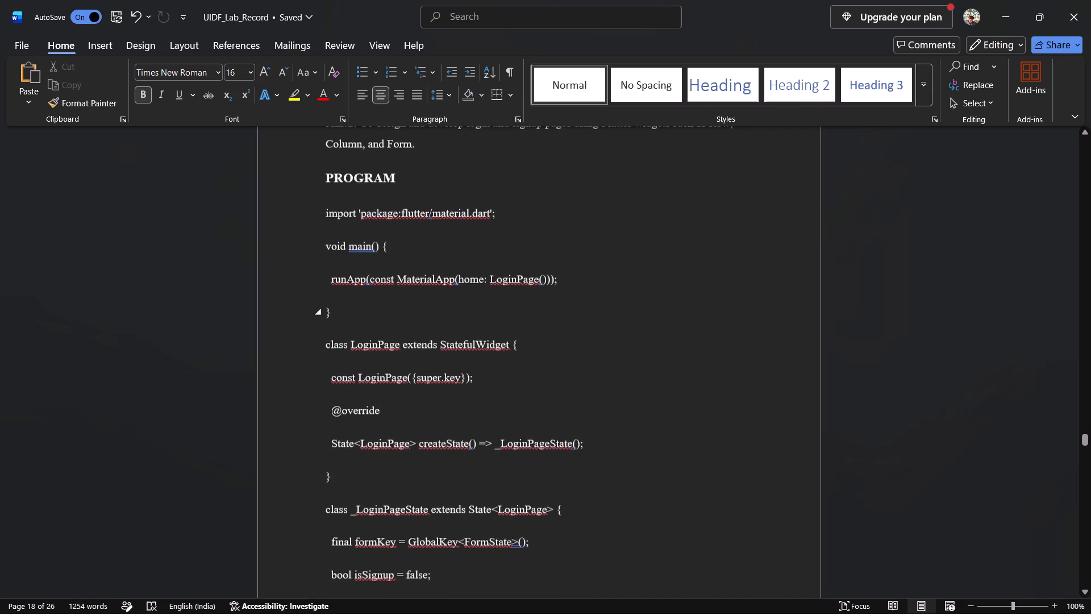
{"action": "scroll", "coordinate": [464, 292], "scroll_direction": "down", "scroll_amount": 1}
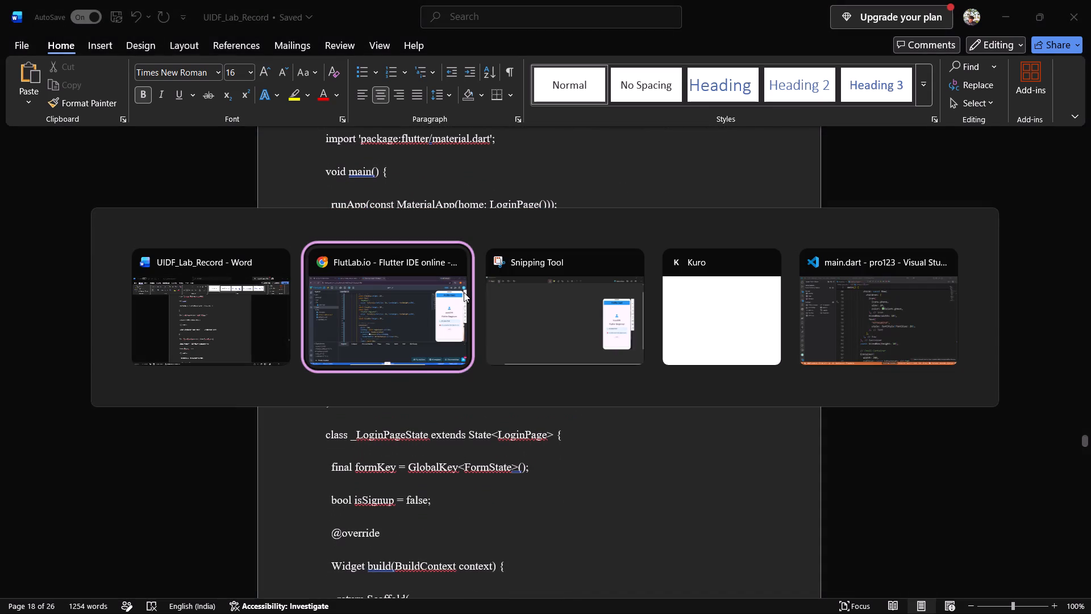
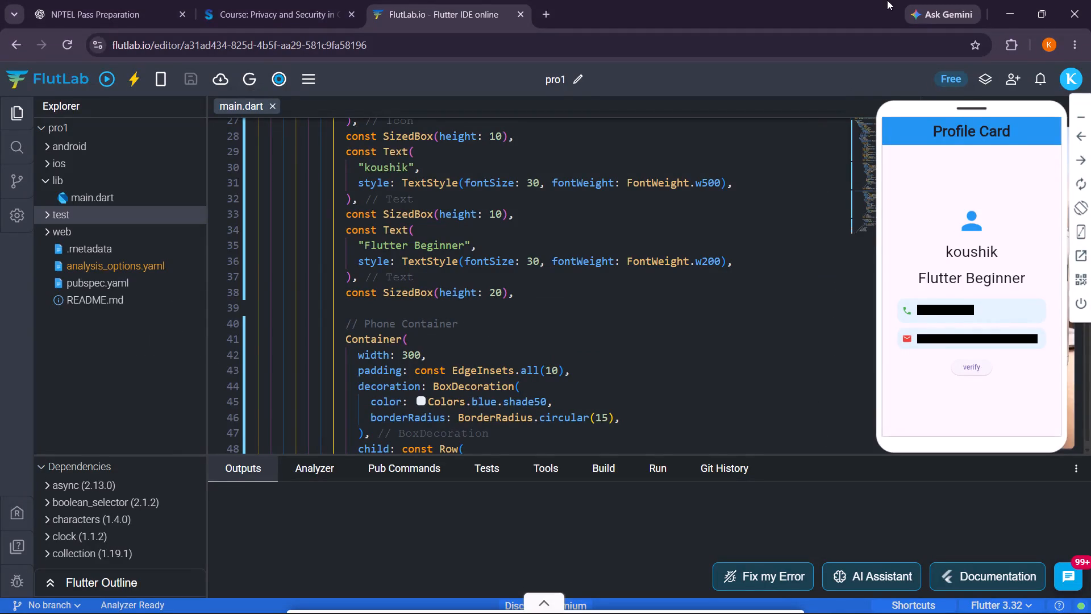
Switch from the FlutLab project to the open ChatGPT conversation titled NPTEL Pass Preparation in Chrome.
{"action": "left_click", "coordinate": [294, 0]}
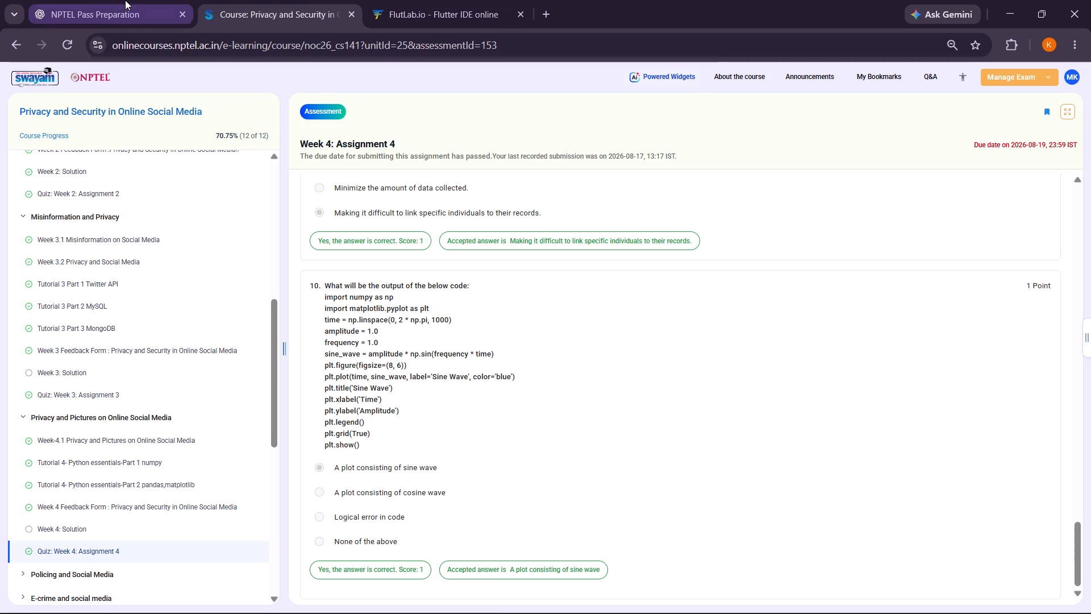